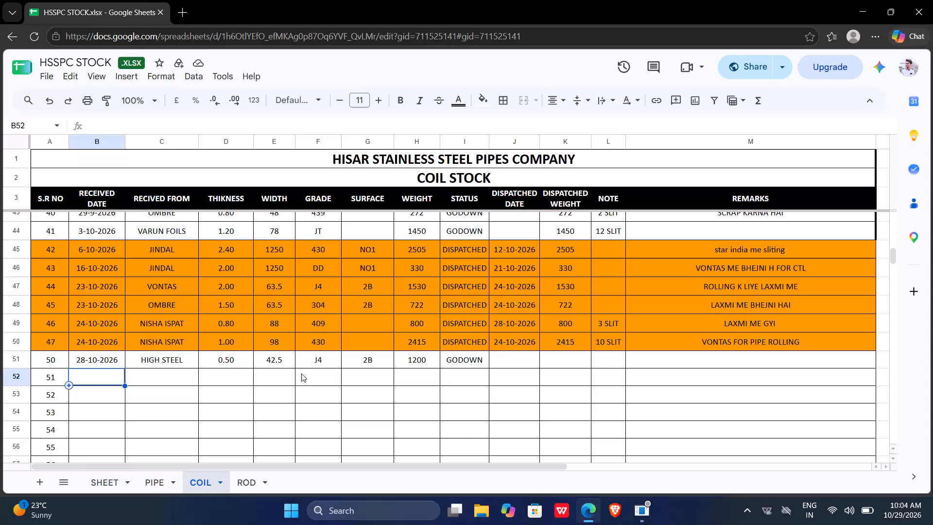
# For S.R NO 51, enter received date 29-10-2026, supplier JINDAL, thickness 1 and width 1250.
pyautogui.write('29')
pyautogui.press('-')
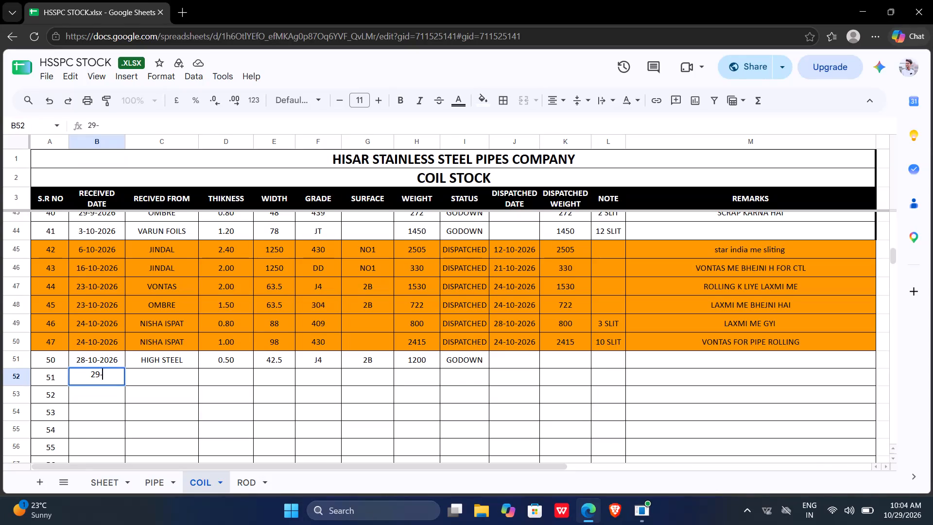
pyautogui.write('10-2026')
pyautogui.press('Right')
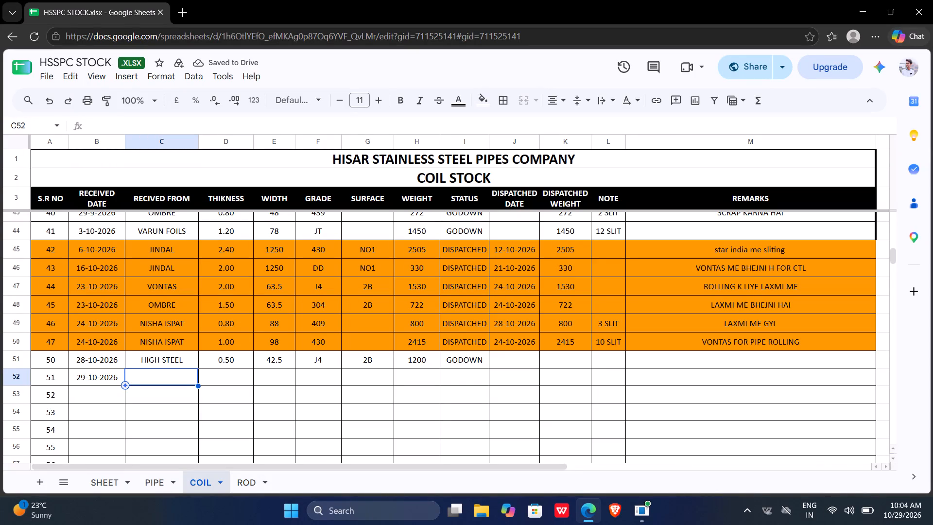
pyautogui.write('JIN')
pyautogui.press('Right')
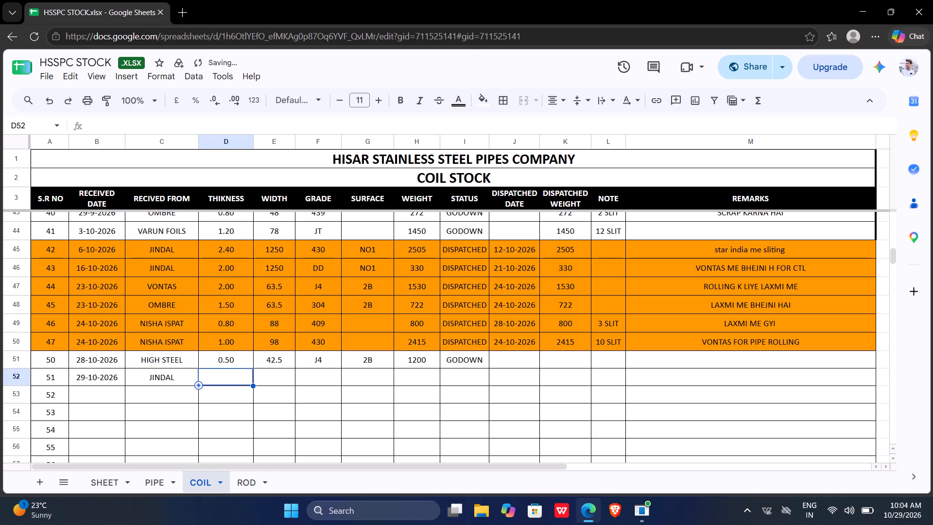
pyautogui.press('1')
pyautogui.press('Right')
pyautogui.write('1250')
pyautogui.press('Right')
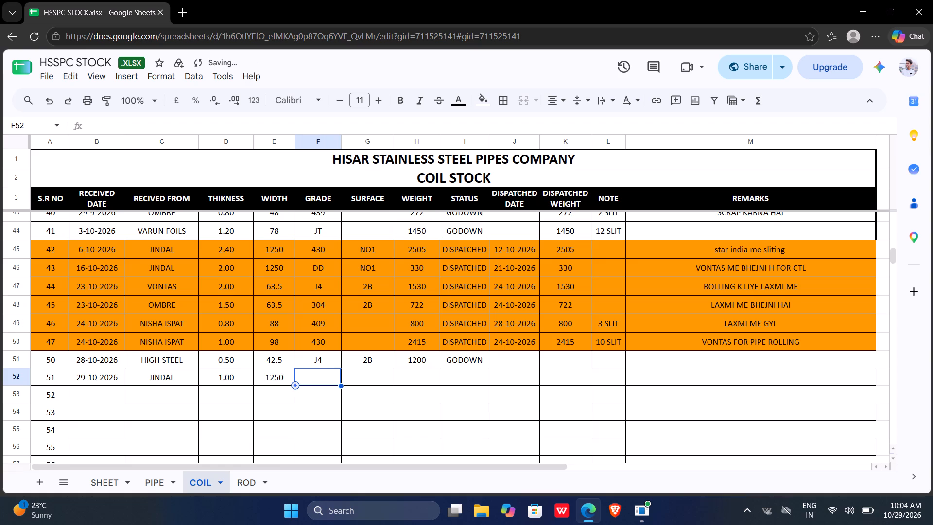
# Complete the S.R NO 51 entry with grade 409L, surface 2B, weight 330 and status GODOWN.
pyautogui.write('409L')
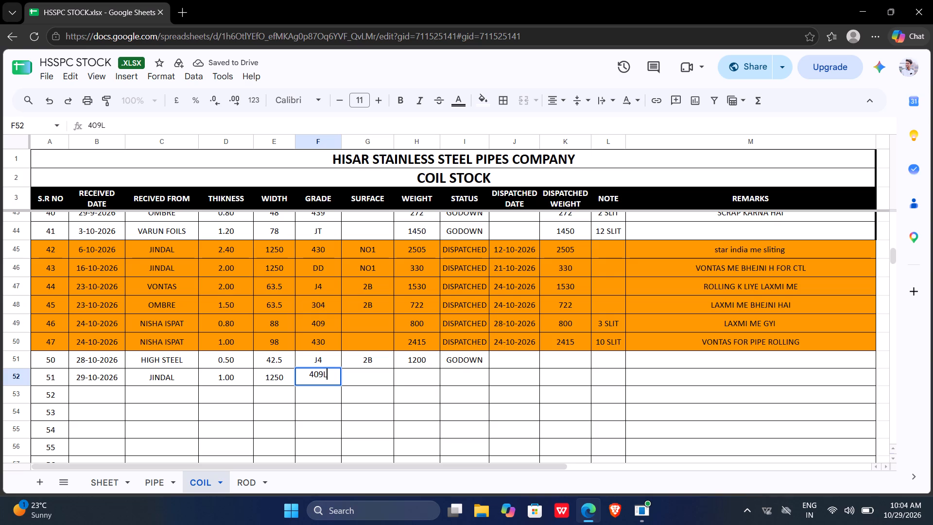
pyautogui.press('Right')
pyautogui.write('2B')
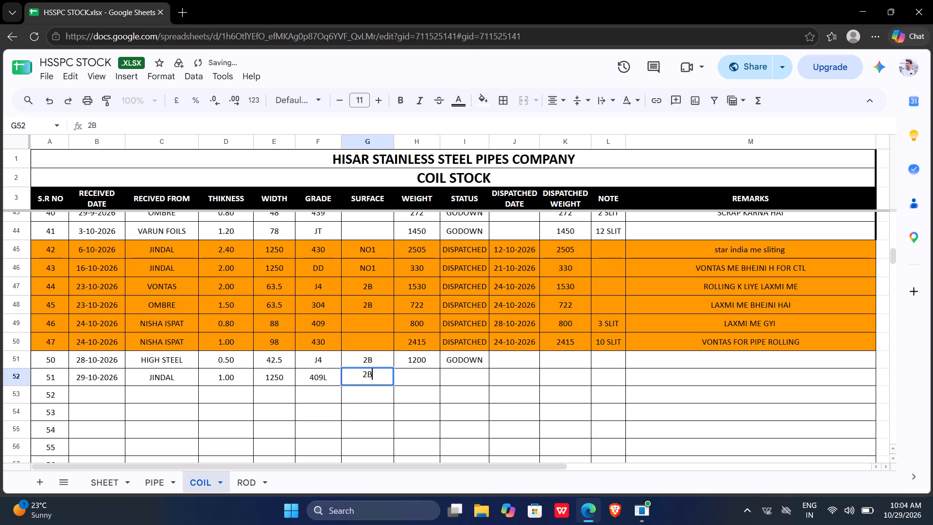
pyautogui.press('Right')
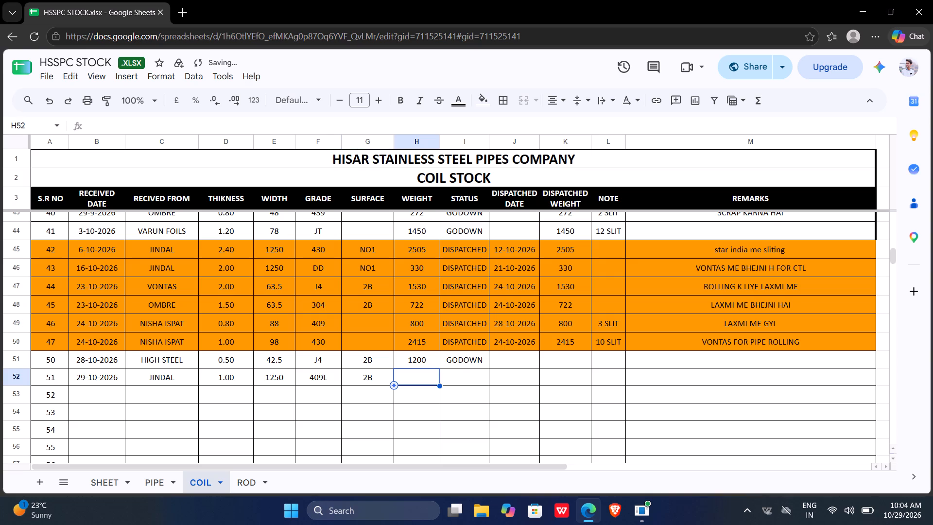
pyautogui.write('330')
pyautogui.press('Right')
pyautogui.press('g')
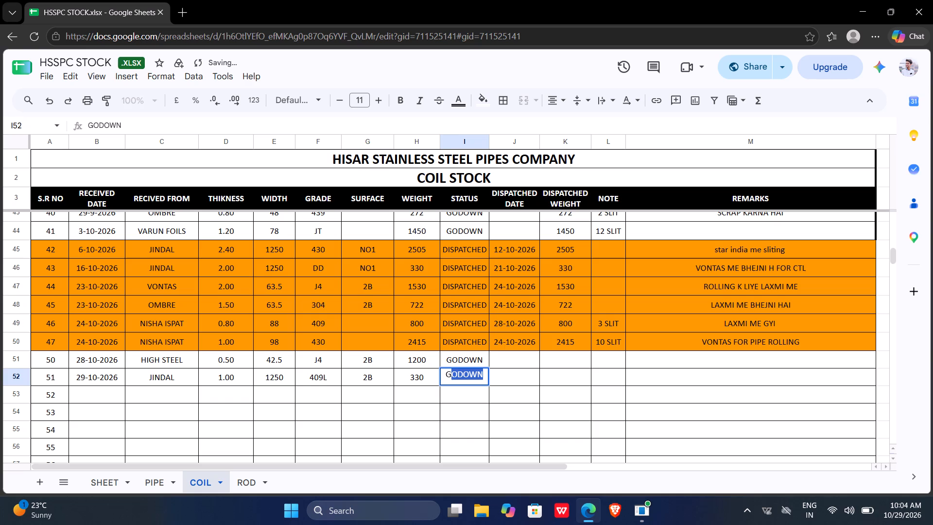
pyautogui.press('Down')
# Start the S.R NO 52 entry with received date 29-10-2026 and supplier JINDAL.
pyautogui.press('Left')
pyautogui.press('Left')
pyautogui.press('Left')
pyautogui.press('Left')
pyautogui.press('Left')
pyautogui.press('Left')
pyautogui.press('Left')
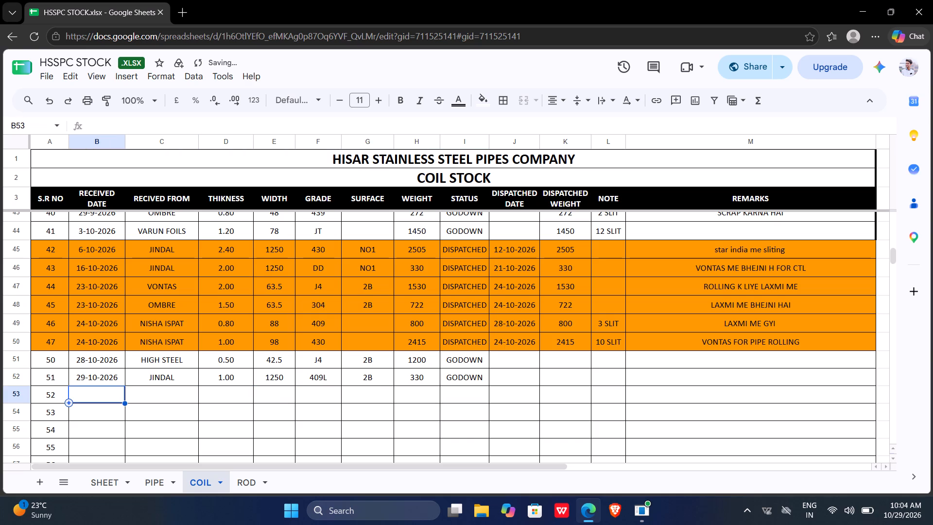
pyautogui.write('29-10-2026')
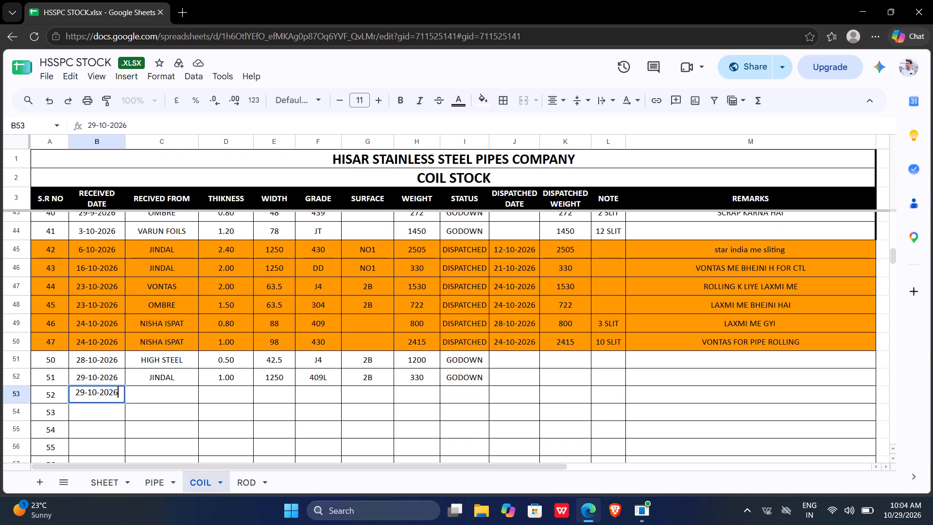
pyautogui.press('Right')
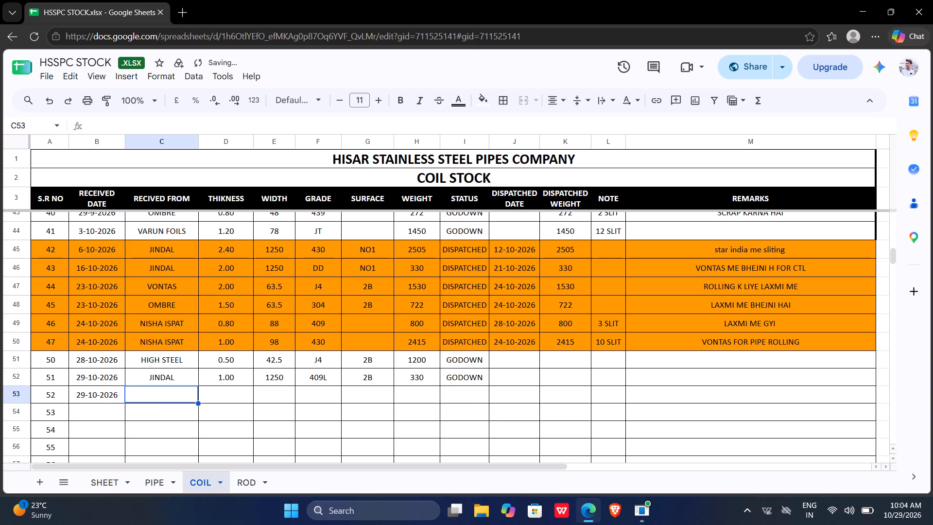
pyautogui.press('j')
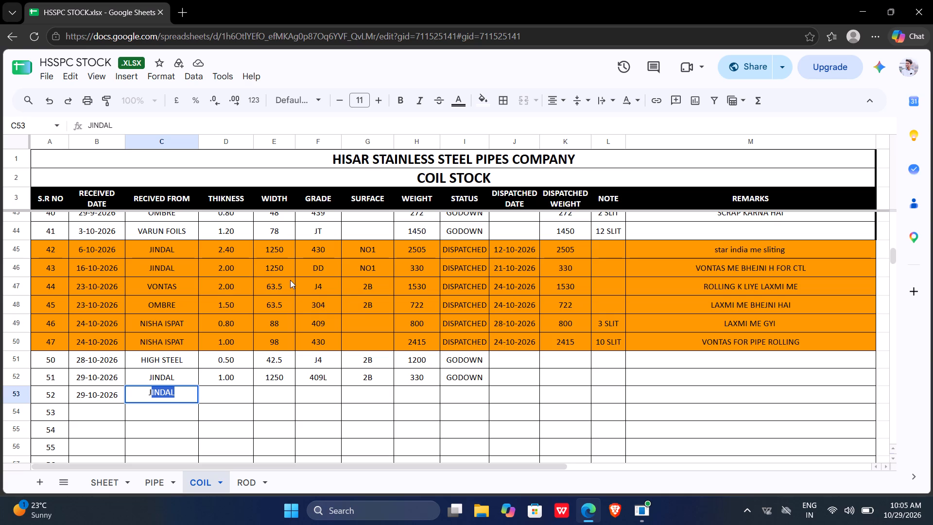
pyautogui.press('Right')
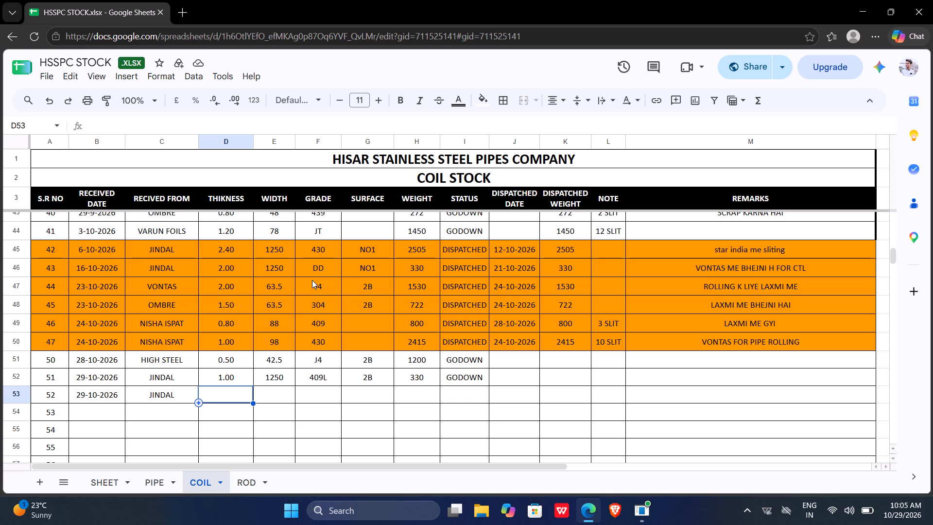
# Set the S.R NO 52 coil's thickness to 2 and its width to 1219.
pyautogui.press('1')
pyautogui.press('Right')
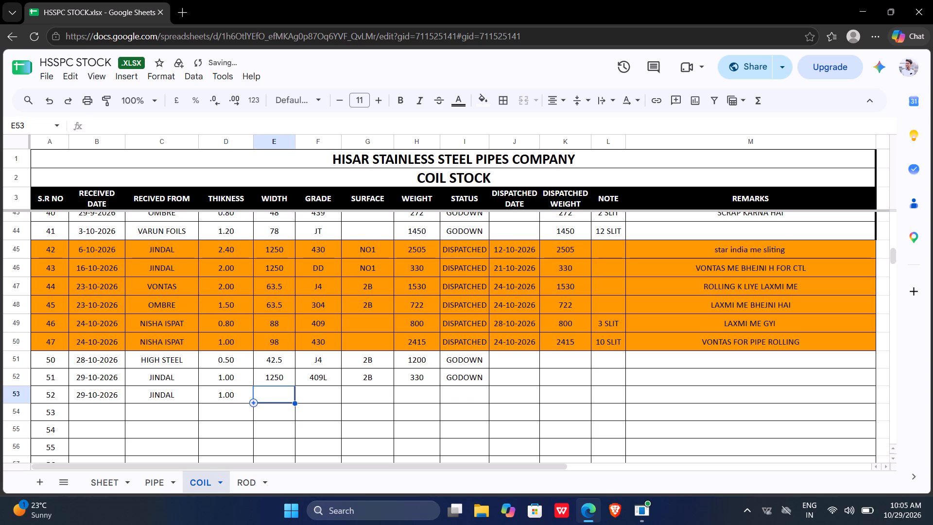
pyautogui.press('Left')
pyautogui.press('2')
pyautogui.press('Right')
pyautogui.write('1219')
pyautogui.press('Right')
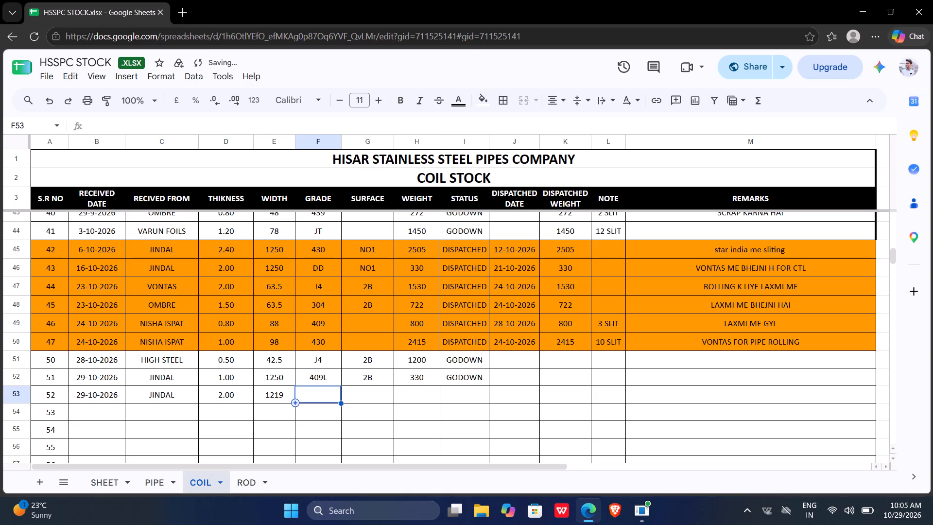
# Complete the S.R NO 52 entry with grade 409L, surface 2B, weight 356 and status GODOWN.
pyautogui.write('409L')
pyautogui.press('Right')
pyautogui.write('2B')
pyautogui.press('Right')
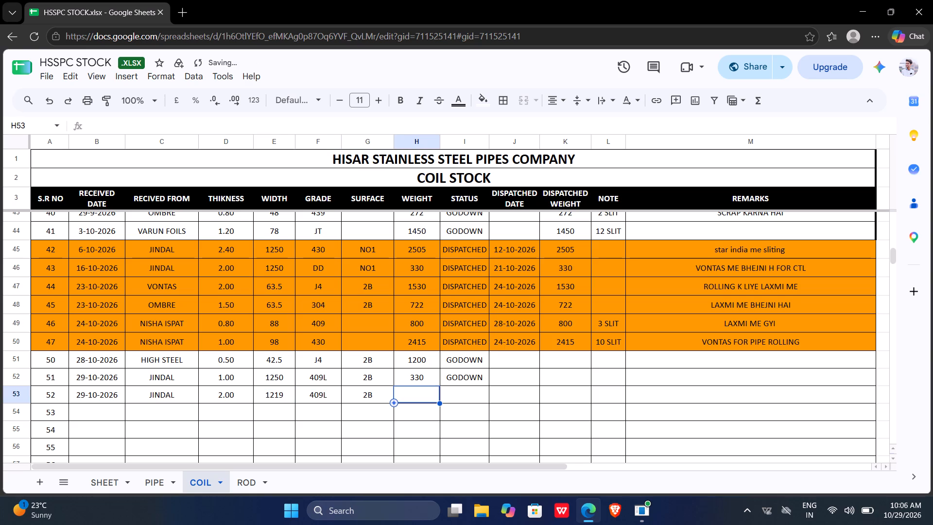
pyautogui.write('356')
pyautogui.press('Right')
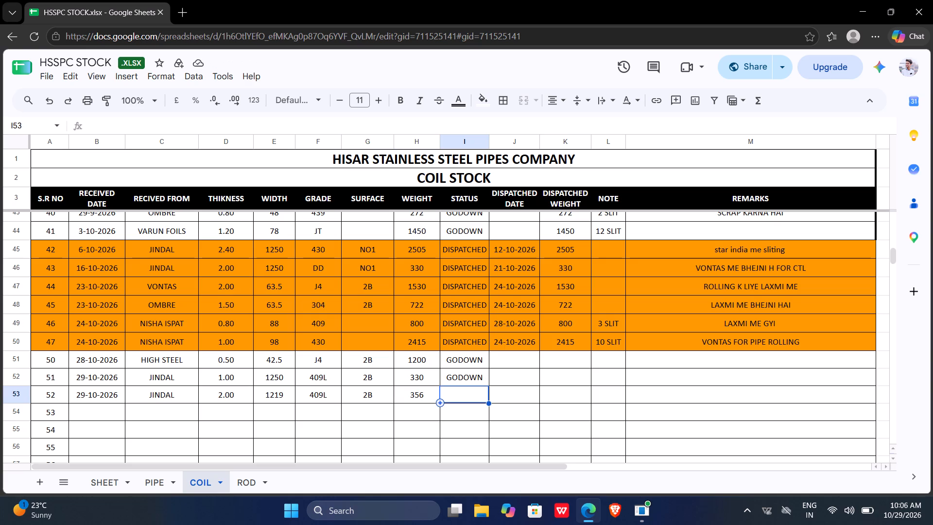
pyautogui.press('g')
pyautogui.press('Down')
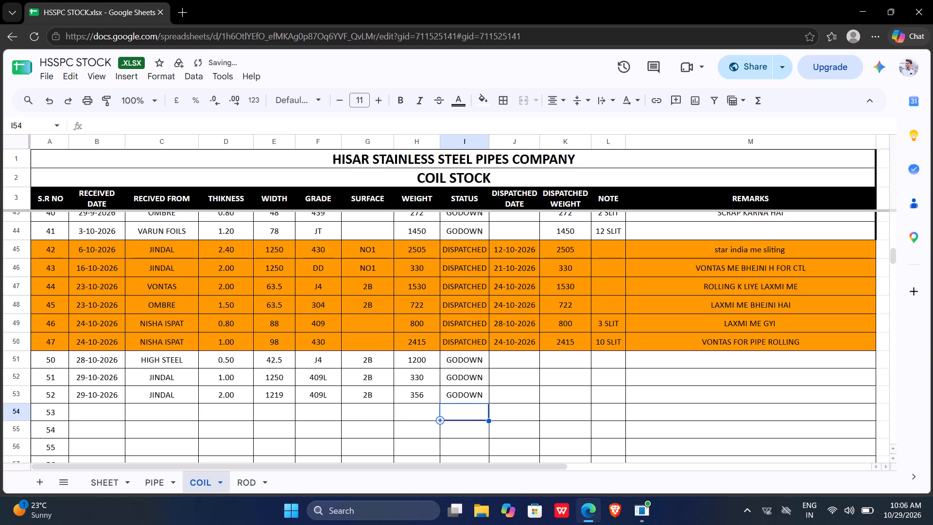
# Start the S.R NO 53 entry with received date 29-10-2026 and supplier JINDAL.
pyautogui.press('Left')
pyautogui.press('Left')
pyautogui.press('Left')
pyautogui.press('Left')
pyautogui.press('Left')
pyautogui.press('Left')
pyautogui.press('Left')
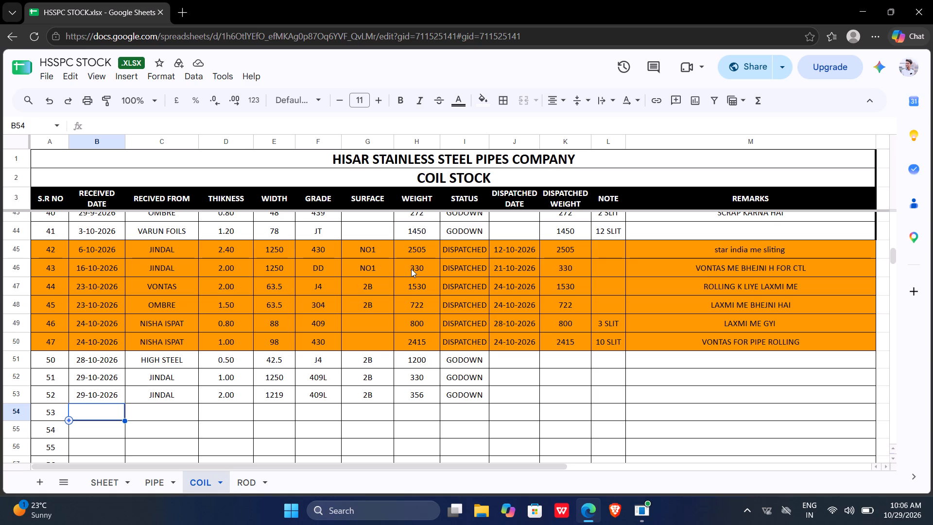
pyautogui.write('29-10-')
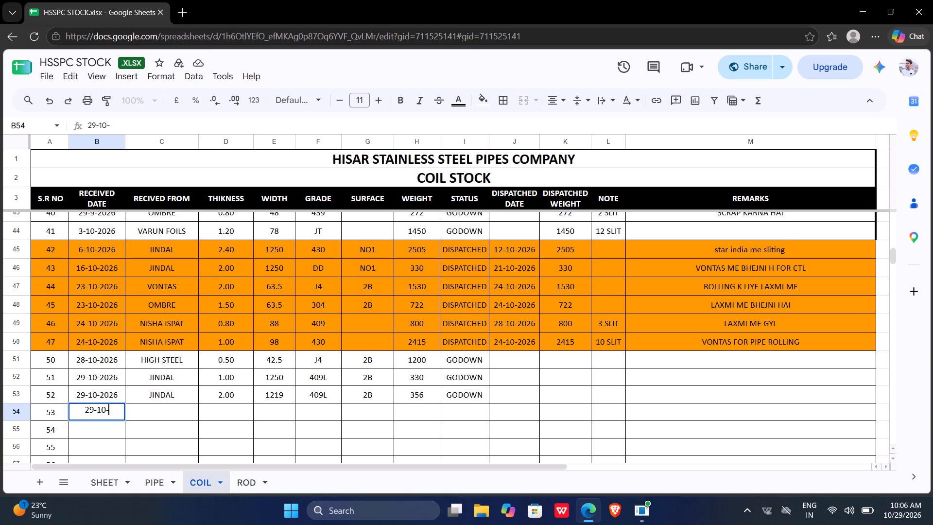
pyautogui.press('0')
pyautogui.press('BackSpace')
pyautogui.write('2026')
pyautogui.press('Right')
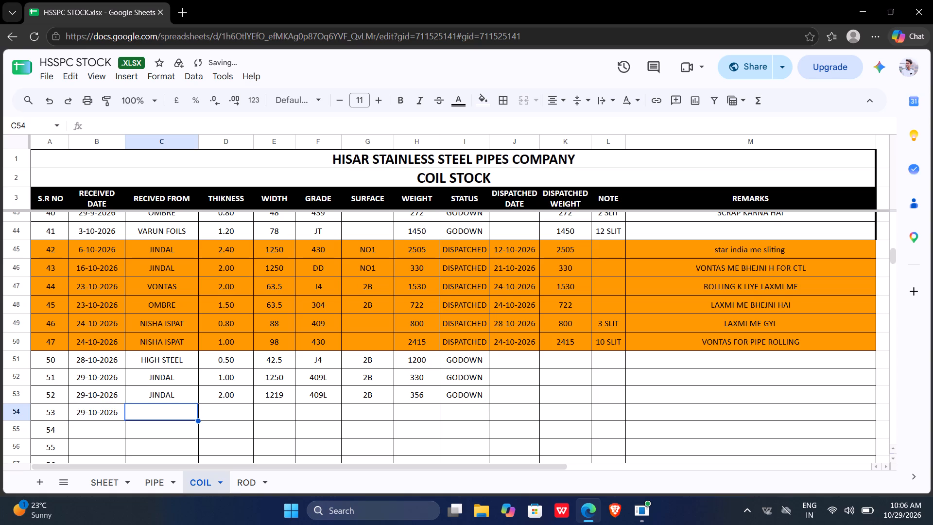
pyautogui.press('j')
pyautogui.press('Right')
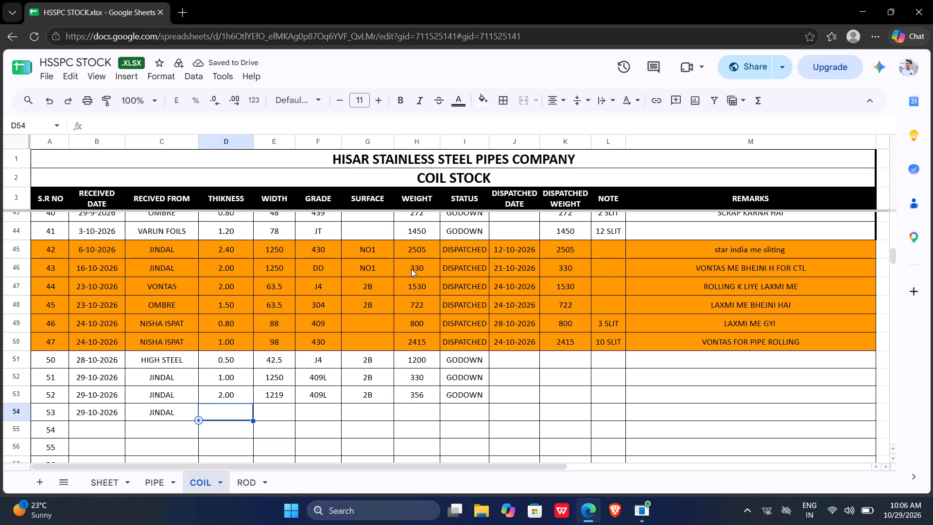
# Complete the S.R NO 53 entry with thickness 2, width 1219, grade 409L, surface 2B, weight 284 and status GODOWN.
pyautogui.press('2')
pyautogui.press('Right')
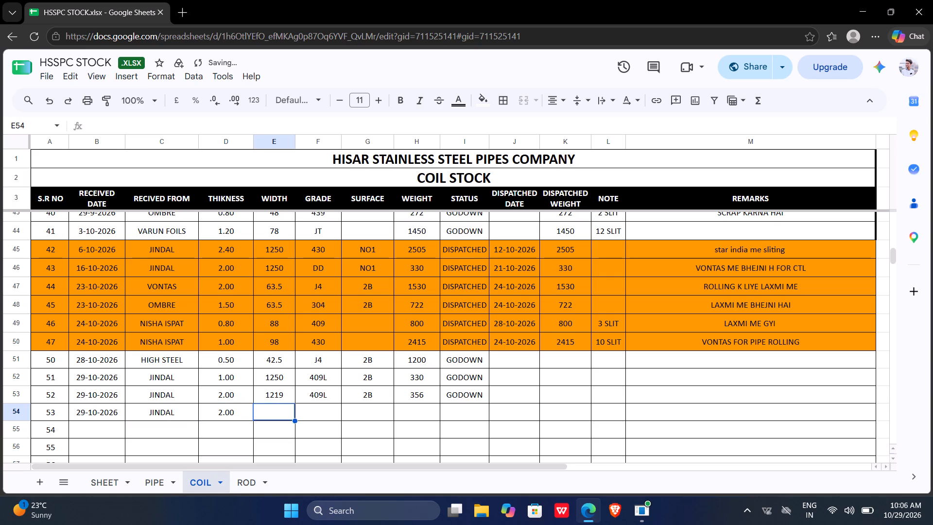
pyautogui.write('1219')
pyautogui.press('Right')
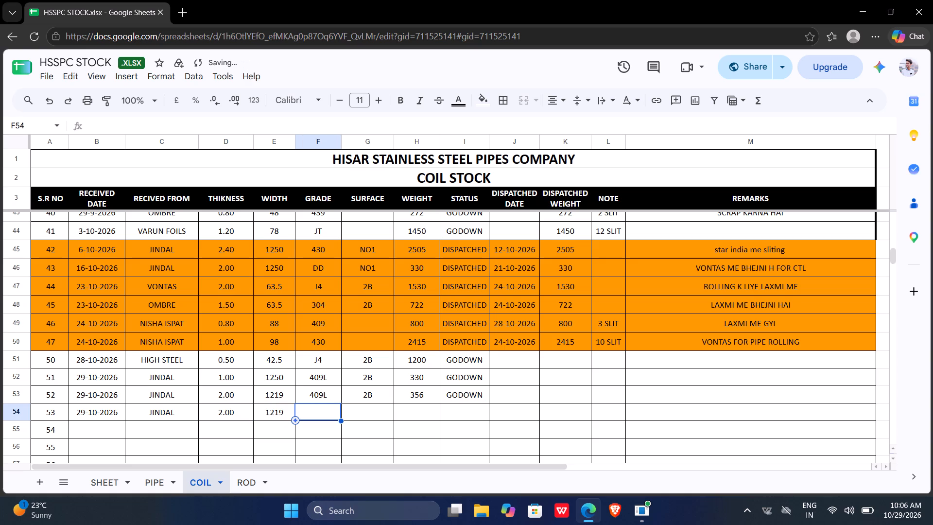
pyautogui.write('409')
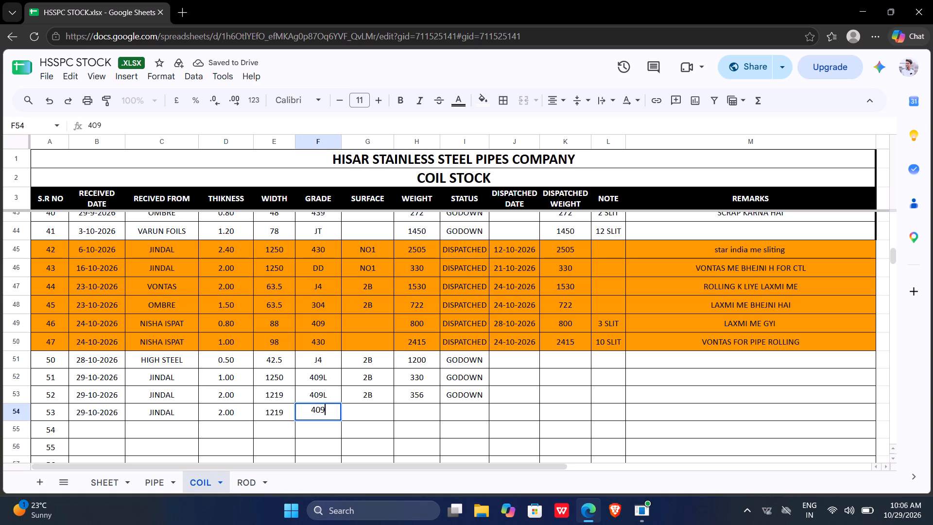
pyautogui.press('l')
pyautogui.press('Right')
pyautogui.write('2B')
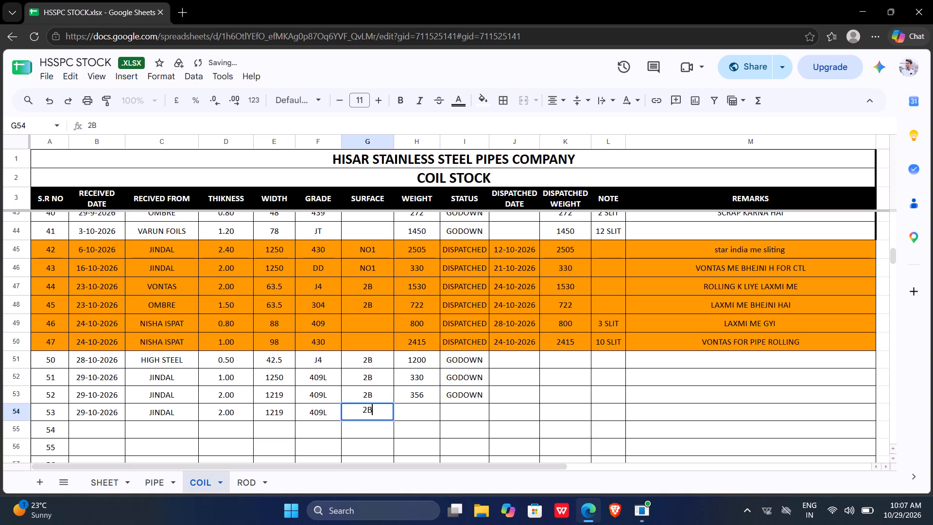
pyautogui.press('Right')
pyautogui.write('284')
pyautogui.press('Right')
pyautogui.press('g')
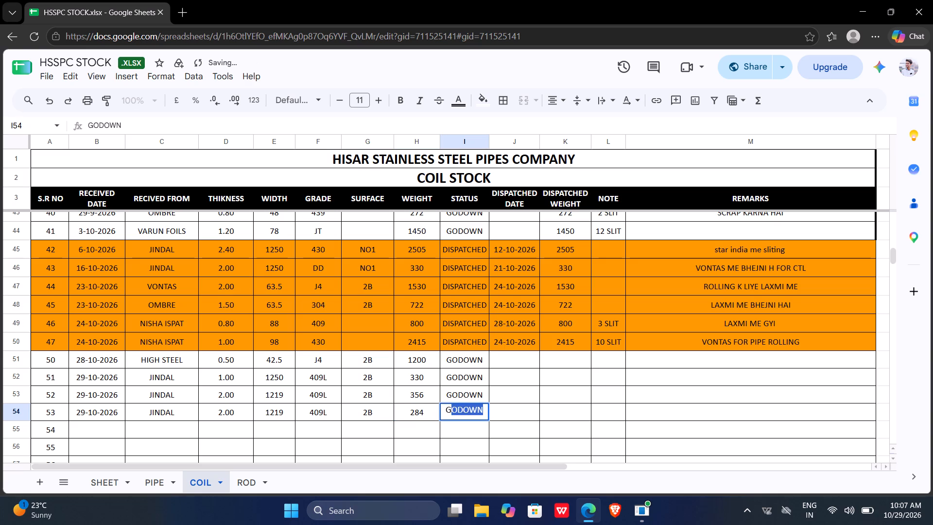
pyautogui.press('Down')
# Enter 29-10-2026 as the received date for S.R NO 54.
pyautogui.press('Left')
pyautogui.press('Left')
pyautogui.press('Left')
pyautogui.press('Left')
pyautogui.press('Left')
pyautogui.press('Left')
pyautogui.press('Left')
pyautogui.press('Left')
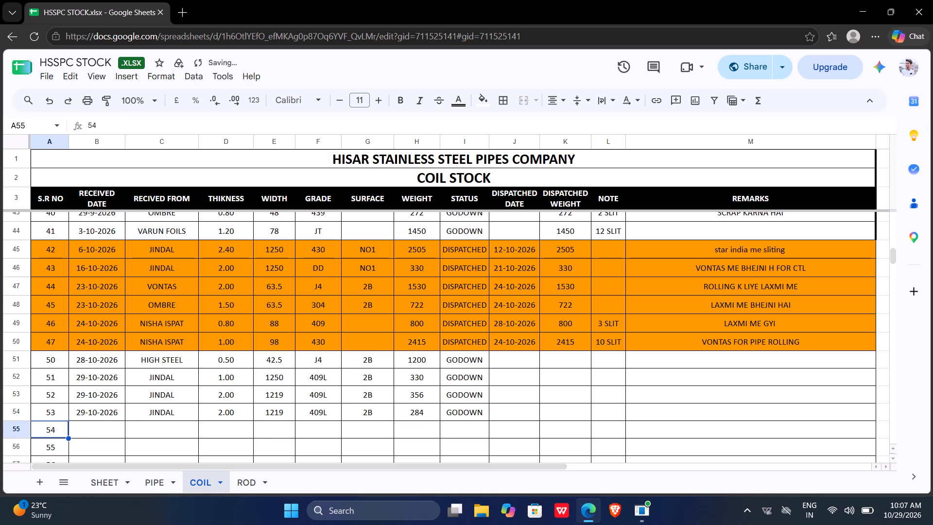
pyautogui.press('Right')
pyautogui.write('2.')
pyautogui.press('BackSpace')
pyautogui.write('9-10-20260')
pyautogui.press('BackSpace')
pyautogui.press('Right')
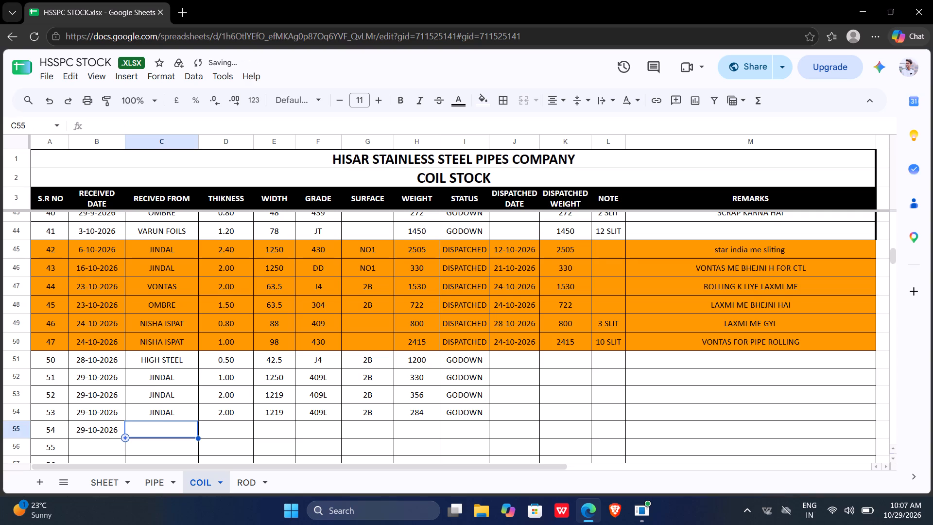
# Enter supplier JINDAL, thickness 1 and width 1250 for S.R NO 54.
pyautogui.press('h')
pyautogui.press('BackSpace')
pyautogui.press('j')
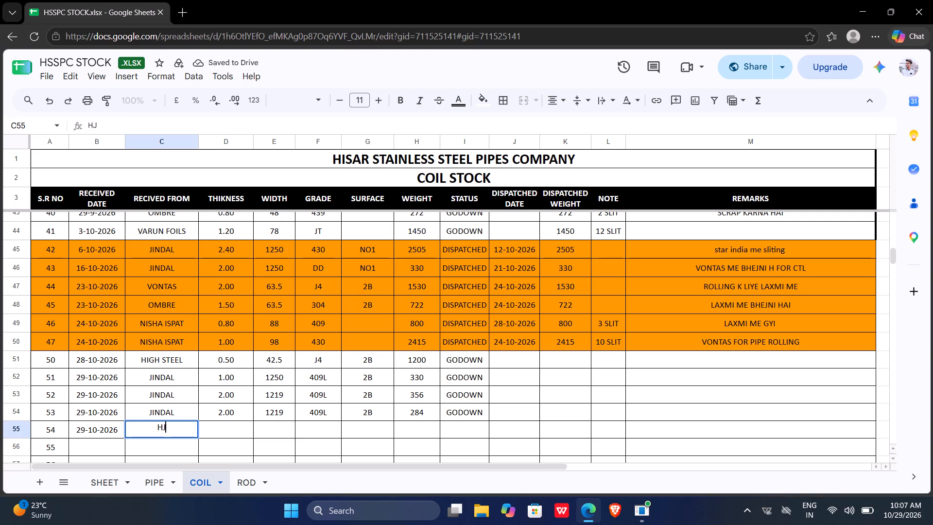
pyautogui.press('BackSpace')
pyautogui.press('BackSpace')
pyautogui.press('j')
pyautogui.press('Right')
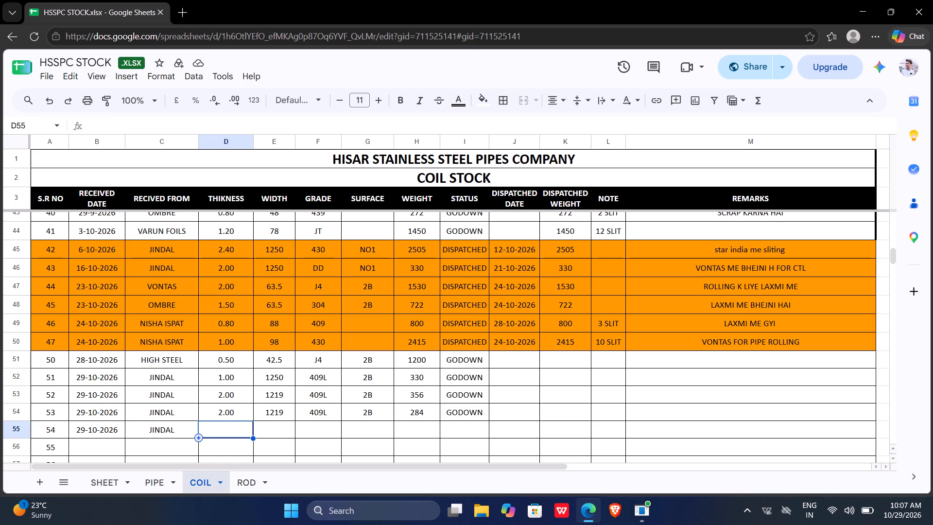
pyautogui.press('1')
pyautogui.press('Right')
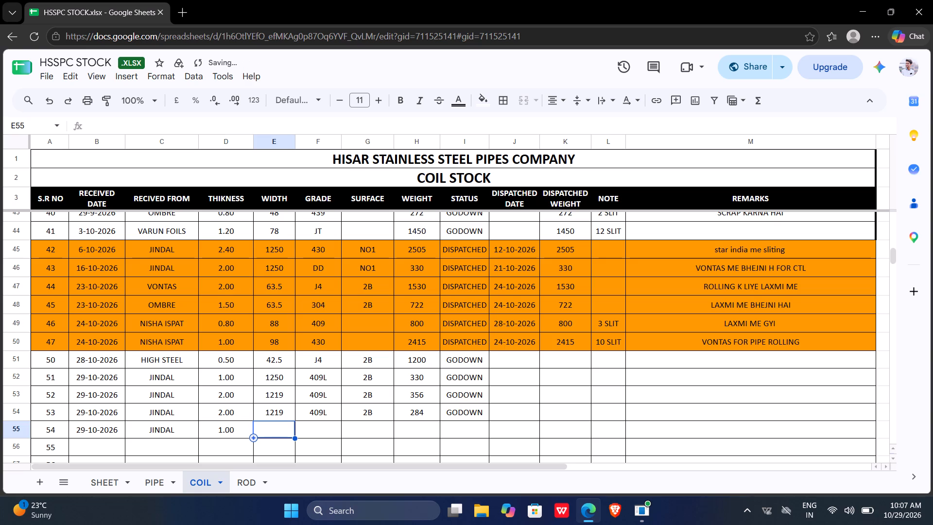
pyautogui.write('1250')
pyautogui.press('Right')
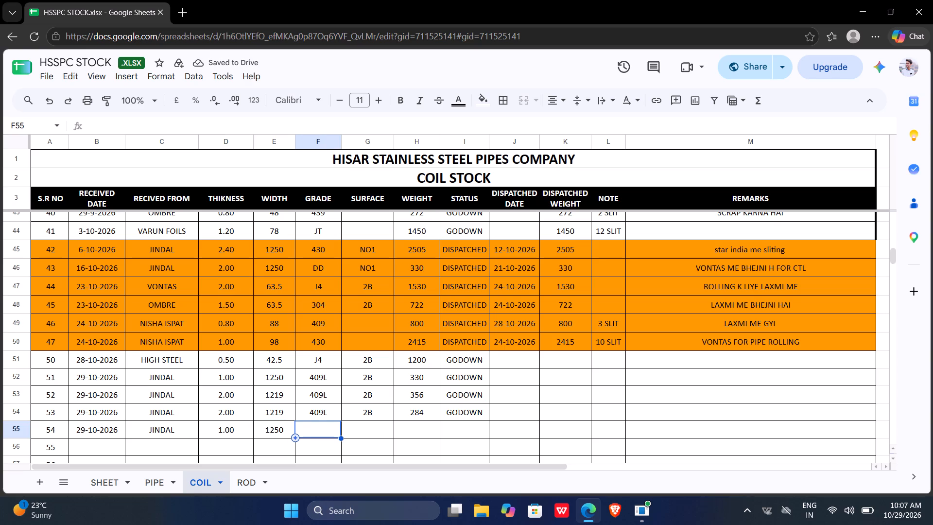
# Complete the S.R NO 54 entry with grade 4099L, surface 2B, weight 414 and status GODOWN.
pyautogui.write('409.')
pyautogui.press('BackSpace')
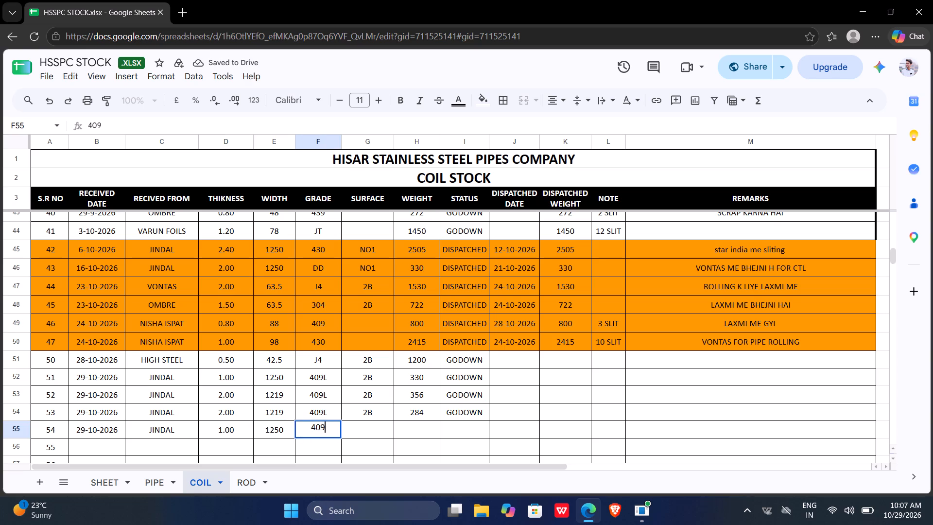
pyautogui.write('9L')
pyautogui.press('Right')
pyautogui.write('2B')
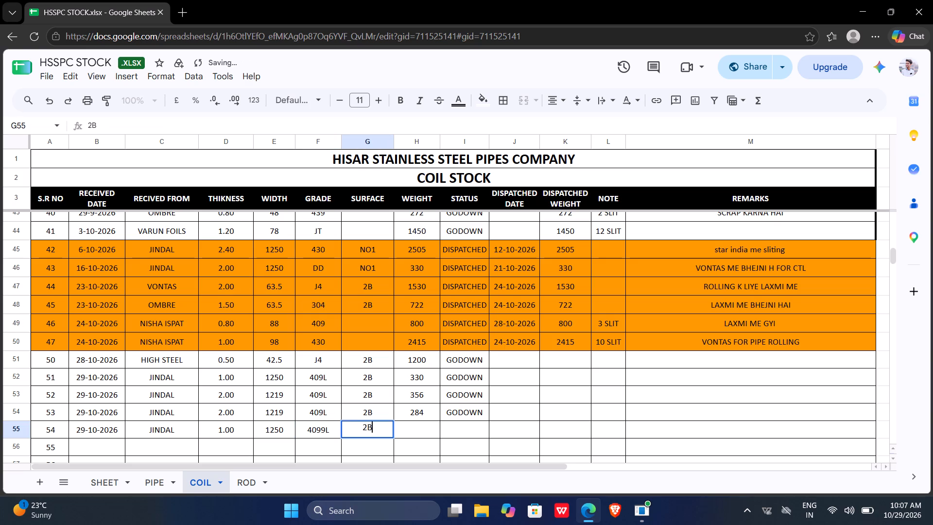
pyautogui.press('Right')
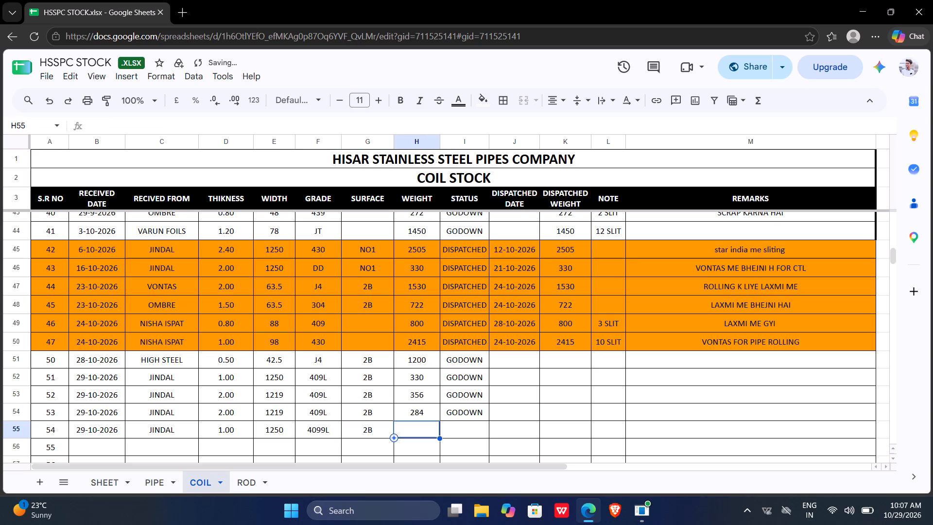
pyautogui.write('414')
pyautogui.press('Right')
pyautogui.press('g')
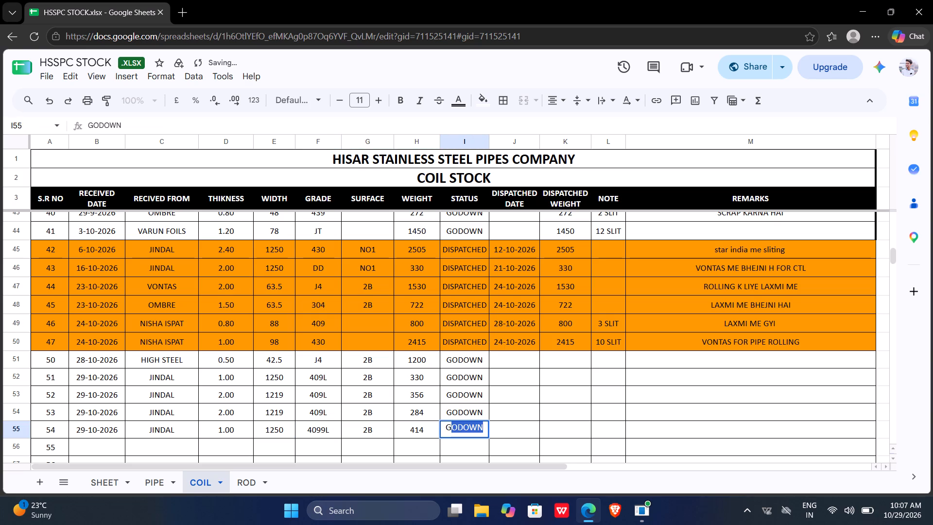
pyautogui.press('Down')
# Start the S.R NO 55 entry with received date 29-10-2026 and supplier JINDAL.
pyautogui.press('Left')
pyautogui.press('Left')
pyautogui.press('Left')
pyautogui.press('Left')
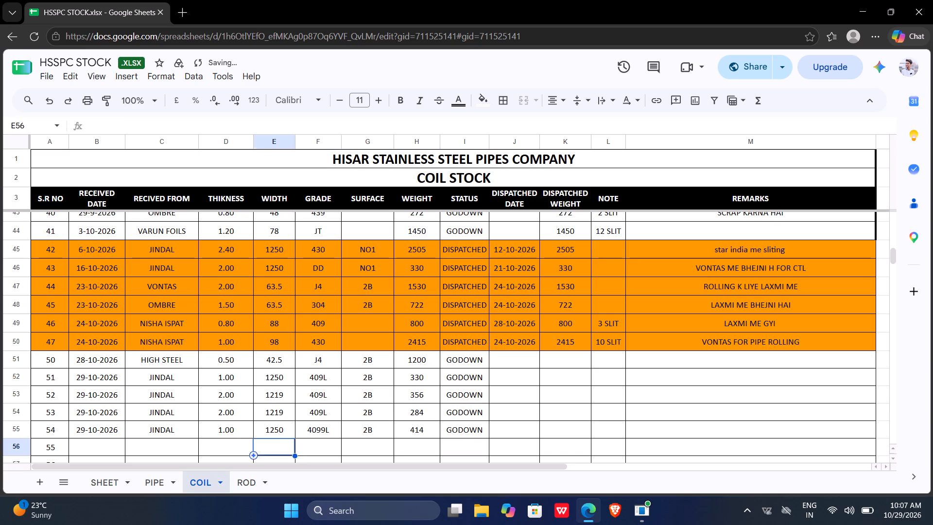
pyautogui.press('Left')
pyautogui.press('Left')
pyautogui.press('Left')
pyautogui.write('29-10-2026')
pyautogui.press('Right')
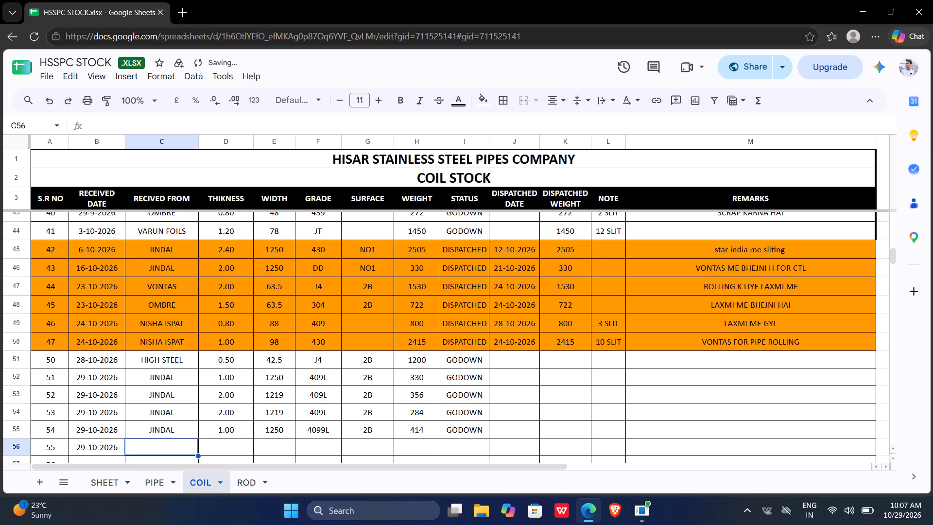
pyautogui.press('j')
pyautogui.press('Right')
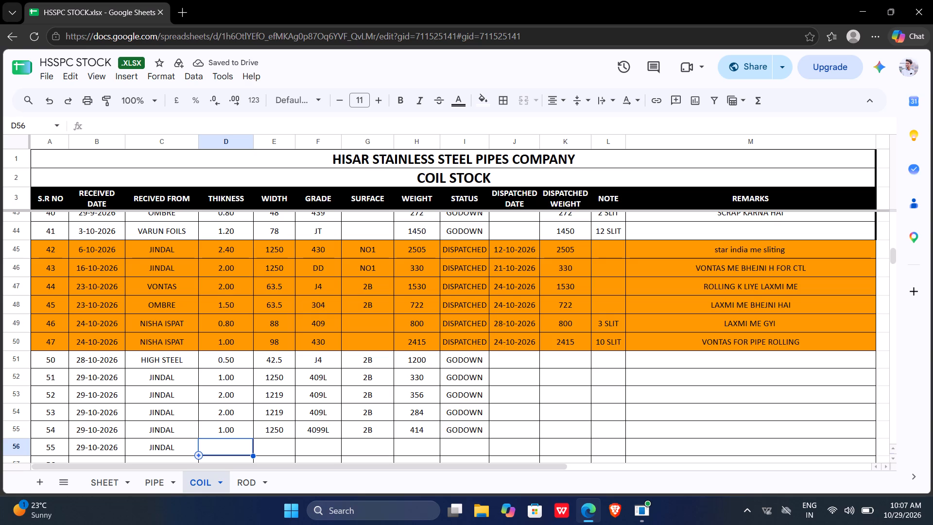
# Enter thickness 1, width 1250 and grade 409L for S.R NO 55.
pyautogui.press('1')
pyautogui.press('Right')
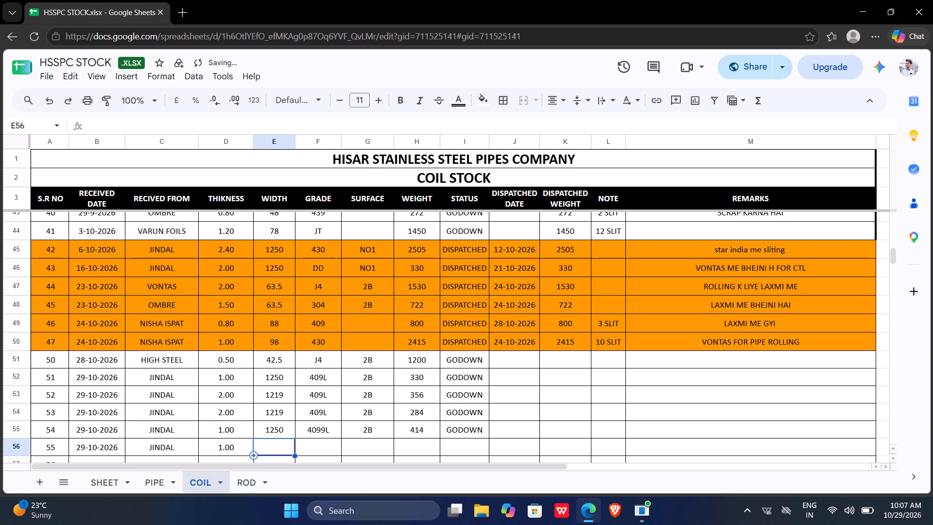
pyautogui.write('2125')
pyautogui.press('BackSpace')
pyautogui.press('BackSpace')
pyautogui.press('BackSpace')
pyautogui.press('BackSpace')
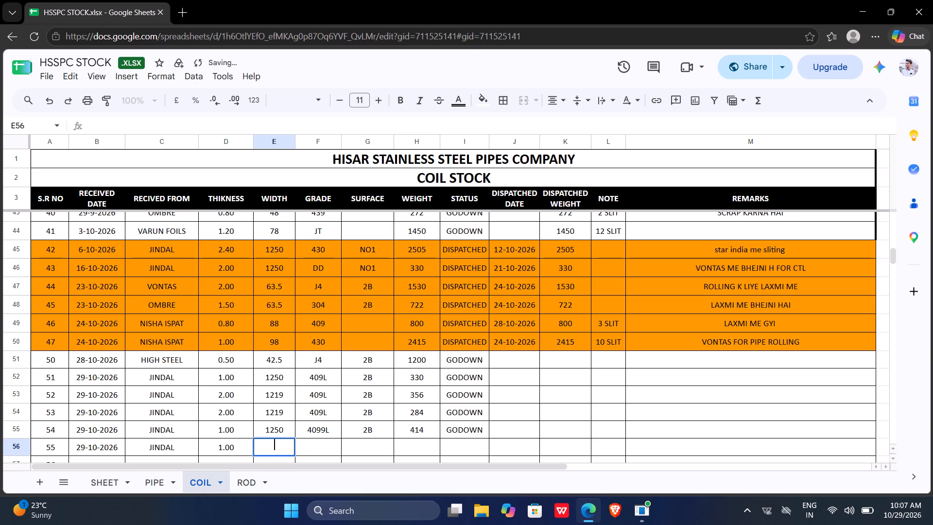
pyautogui.write('1250')
pyautogui.press('Right')
pyautogui.write('409L')
pyautogui.press('Right')
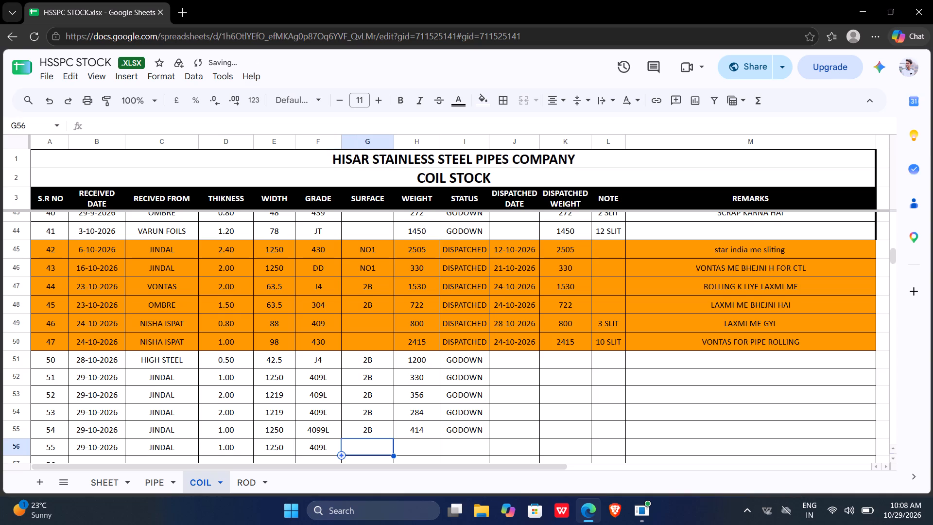
# Complete the S.R NO 55 entry with surface 2B, weight 288 and status GODOWN.
pyautogui.press('2')
pyautogui.press('b')
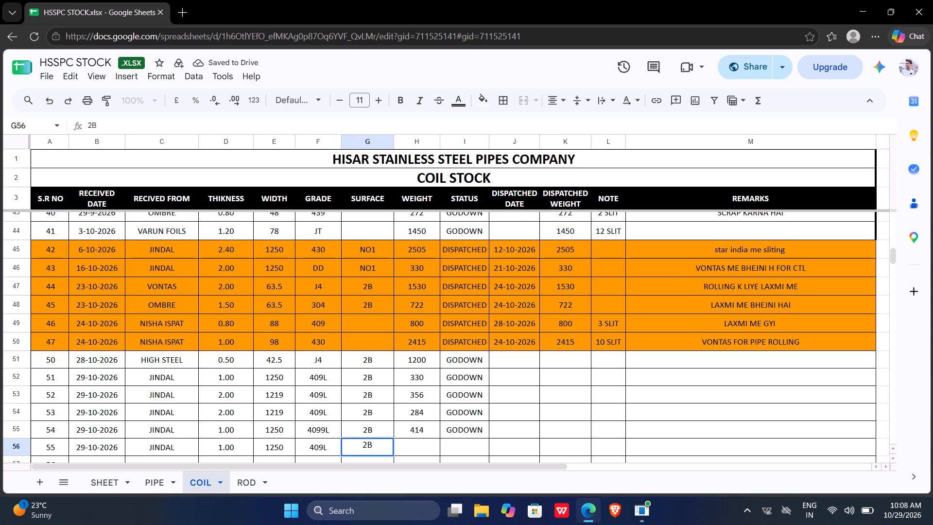
pyautogui.press('Down')
pyautogui.press('Up')
pyautogui.press('Right')
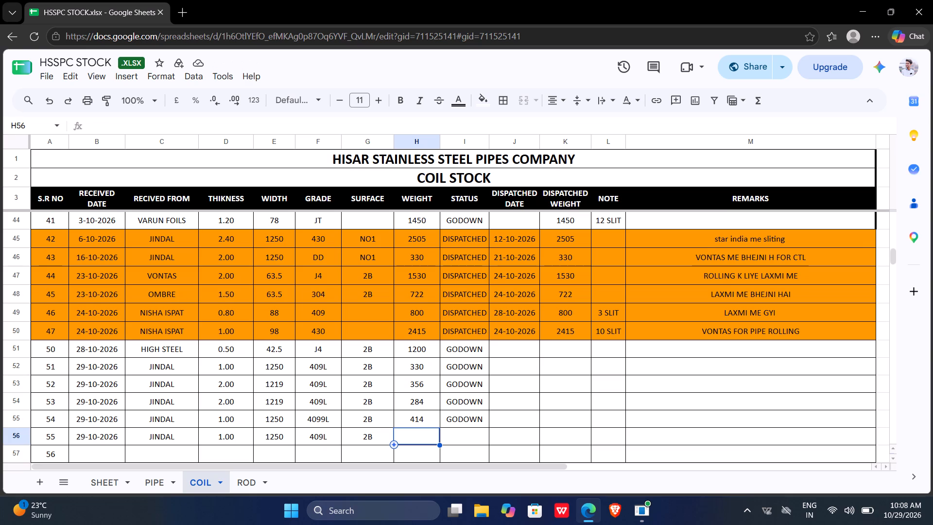
pyautogui.write('288')
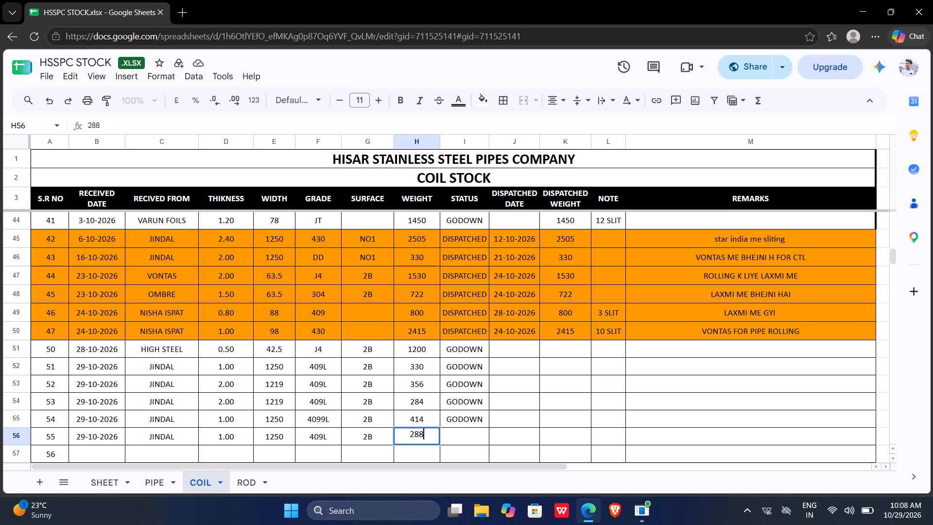
pyautogui.press('Right')
pyautogui.press('g')
pyautogui.press('Down')
# Start the S.R NO 56 entry with received date 29-10-2026 and supplier JINDAL.
pyautogui.press('Left')
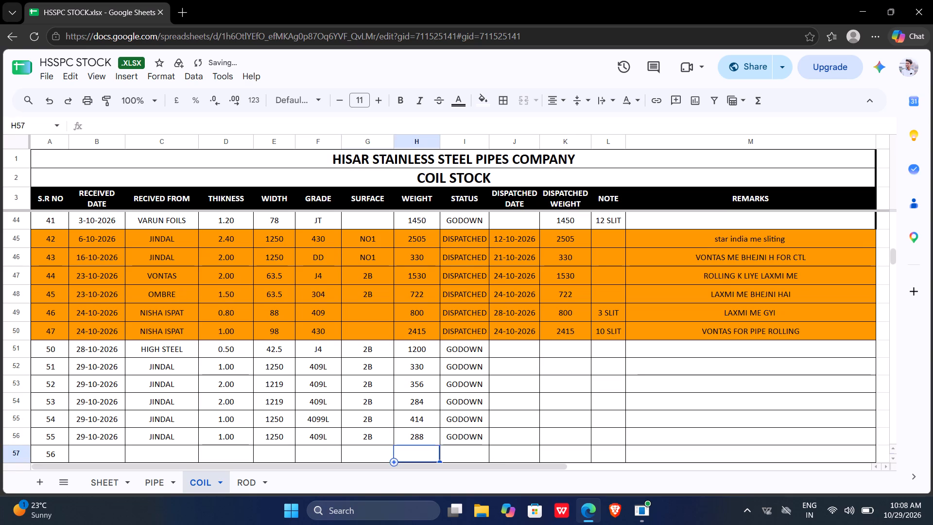
pyautogui.press('Left')
pyautogui.press('Left')
pyautogui.press('Left')
pyautogui.press('Left')
pyautogui.press('Left')
pyautogui.press('Left')
pyautogui.write('29-10-2026')
pyautogui.press('Right')
pyautogui.press('j')
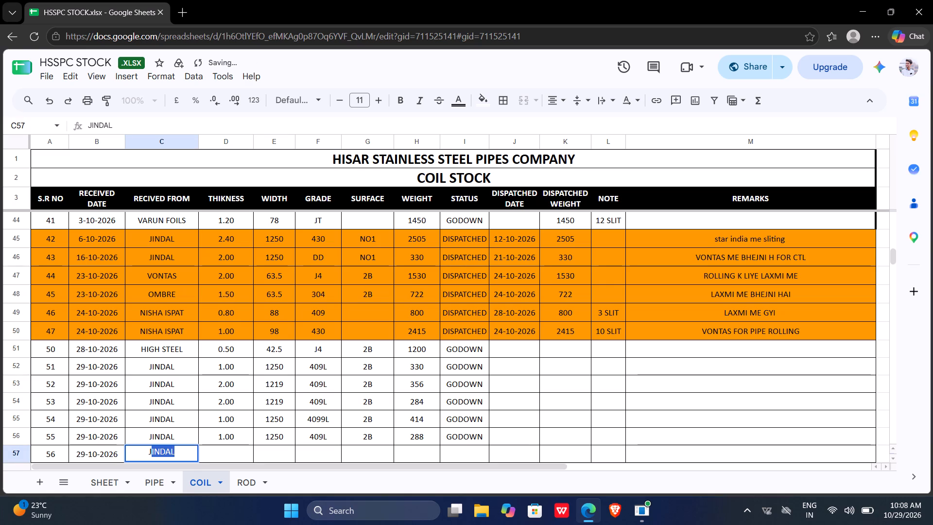
pyautogui.press('Right')
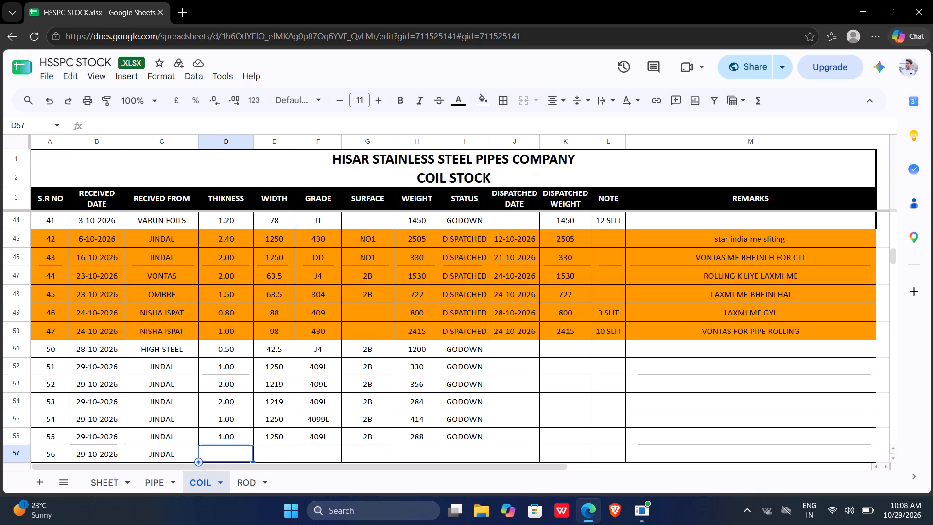
# Enter thickness 1, width 1250, grade 409L and surface 2B for S.R NO 56.
pyautogui.press('1')
pyautogui.press('Right')
pyautogui.write('1250')
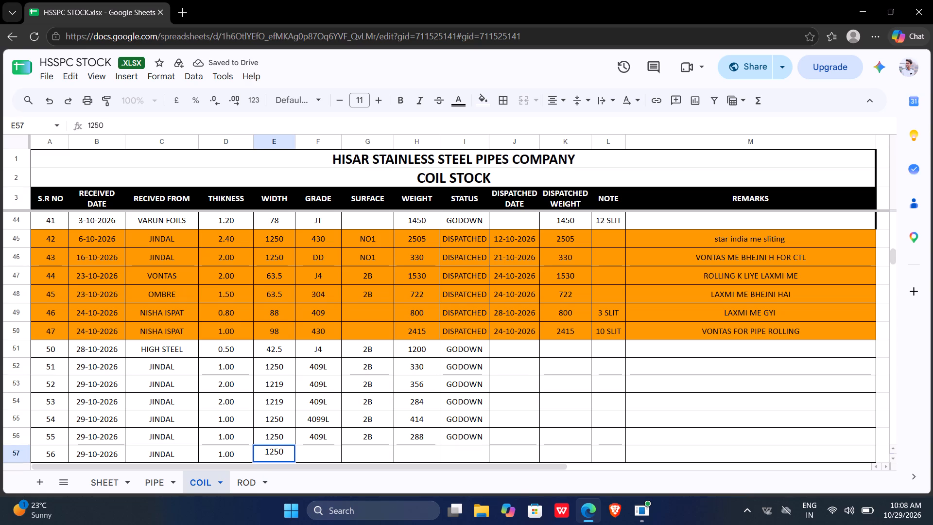
pyautogui.press('Right')
pyautogui.write('409L')
pyautogui.press('Down')
pyautogui.press('Right')
pyautogui.press('Up')
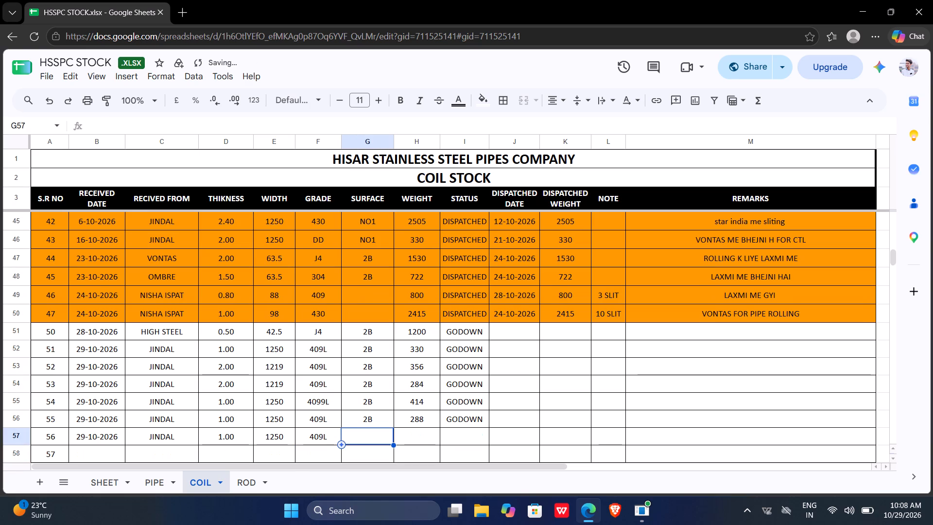
pyautogui.write('2B')
pyautogui.press('Right')
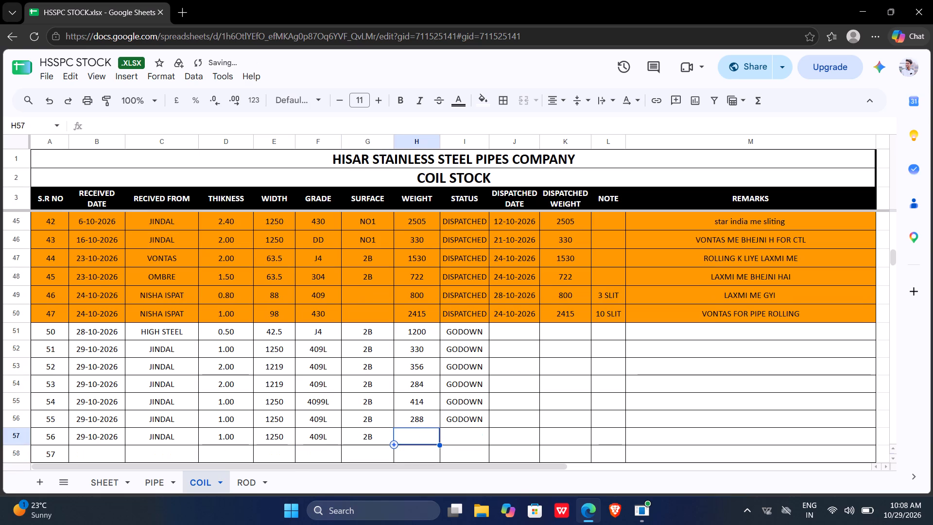
# Complete the S.R NO 56 entry with weight 338 and status GODOWN.
pyautogui.write('337')
pyautogui.press('BackSpace')
pyautogui.press('8')
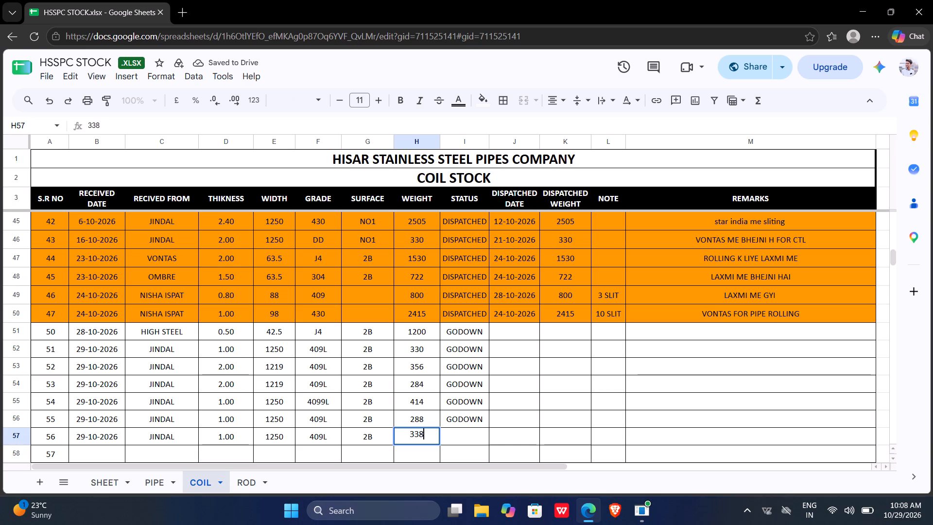
pyautogui.press('Right')
pyautogui.press('g')
pyautogui.press('Down')
# Start the S.R NO 57 entry with received date 29-10-2026 and supplier JINDAL.
pyautogui.press('Left')
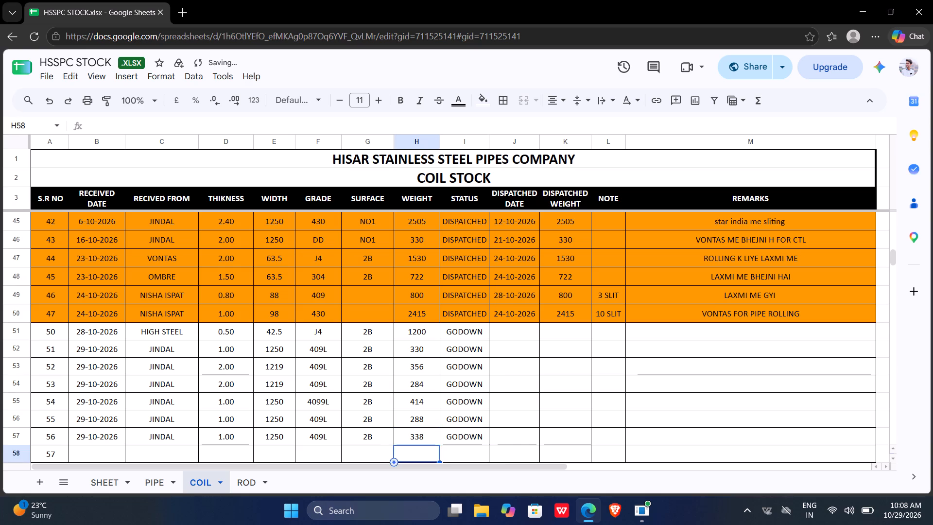
pyautogui.press('Up')
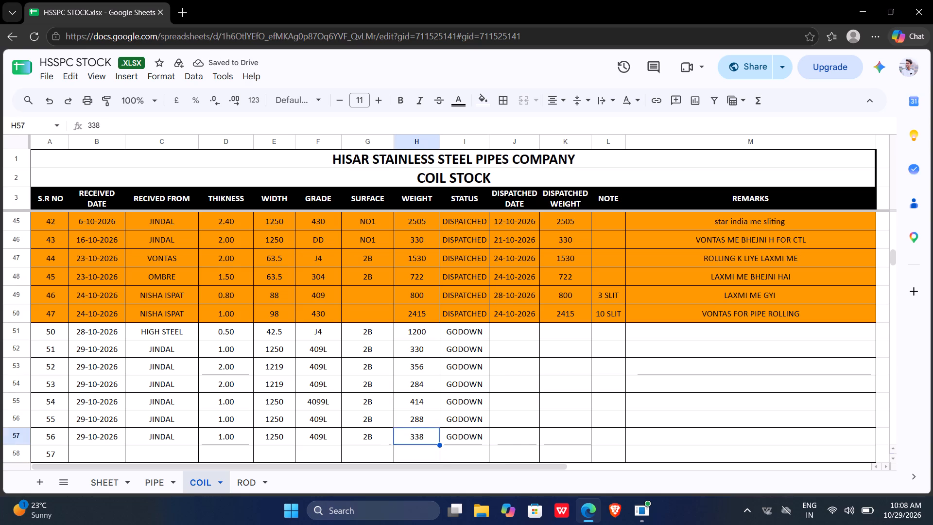
pyautogui.press('Left')
pyautogui.press('Left')
pyautogui.press('Left')
pyautogui.press('Left')
pyautogui.press('Left')
pyautogui.press('Left')
pyautogui.press('Left')
pyautogui.press('Down')
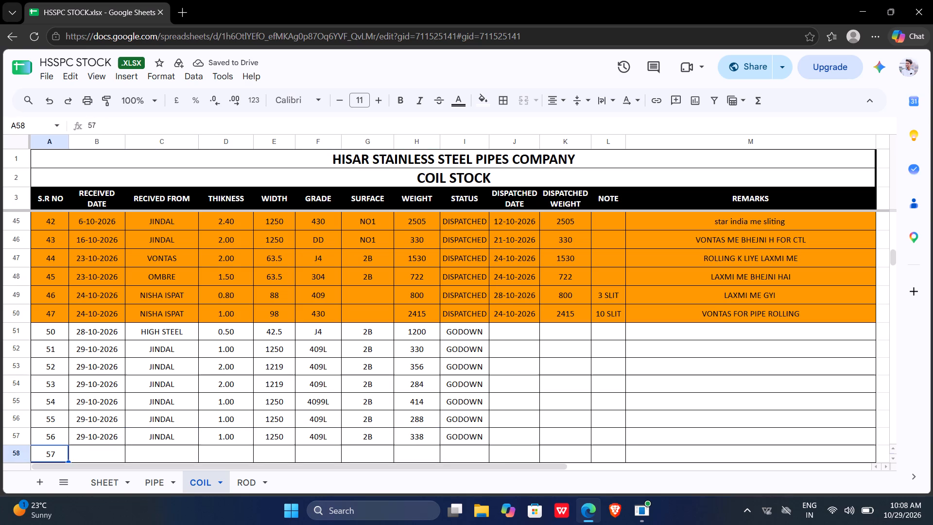
pyautogui.press('Right')
pyautogui.write('29-10-2026')
pyautogui.press('Right')
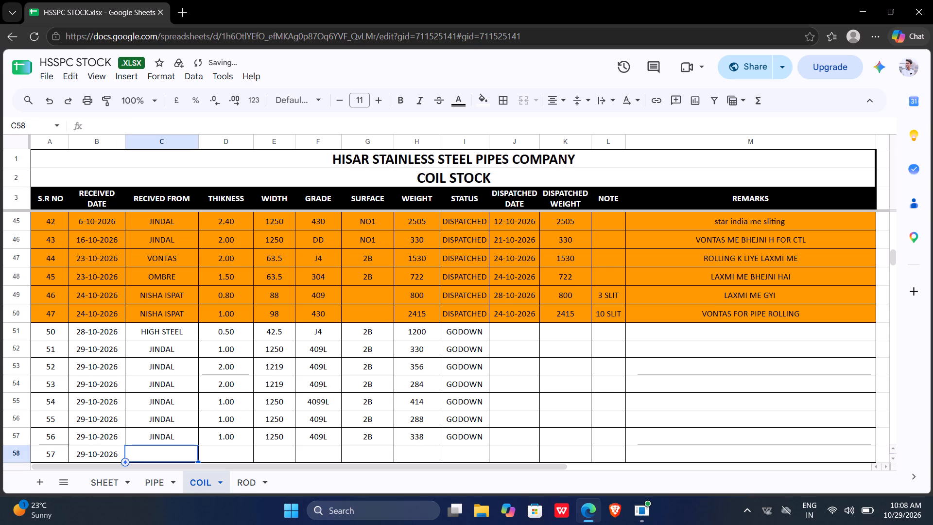
pyautogui.press('j')
pyautogui.press('Right')
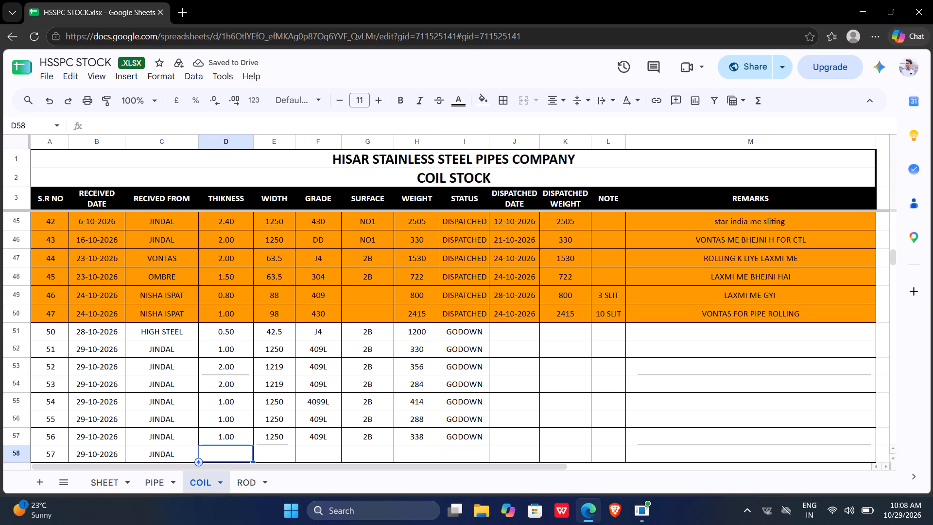
# Complete the S.R NO 57 entry with thickness 1, width 1250, grade 409L, surface 2B, weight 702 and status GODOWN.
pyautogui.press('1')
pyautogui.press('Right')
pyautogui.write('1250')
pyautogui.press('Right')
pyautogui.write('409L')
pyautogui.press('Right')
pyautogui.write('2N')
pyautogui.press('BackSpace')
pyautogui.press('b')
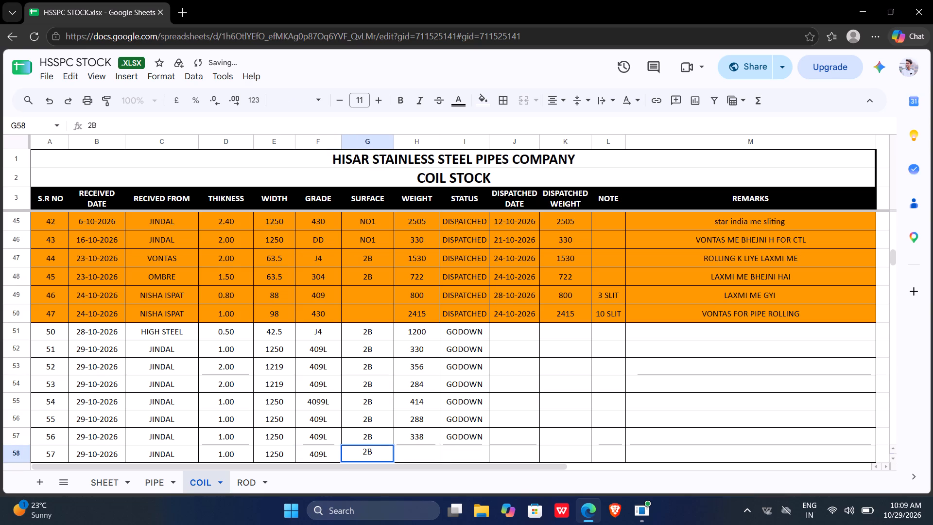
pyautogui.press('Right')
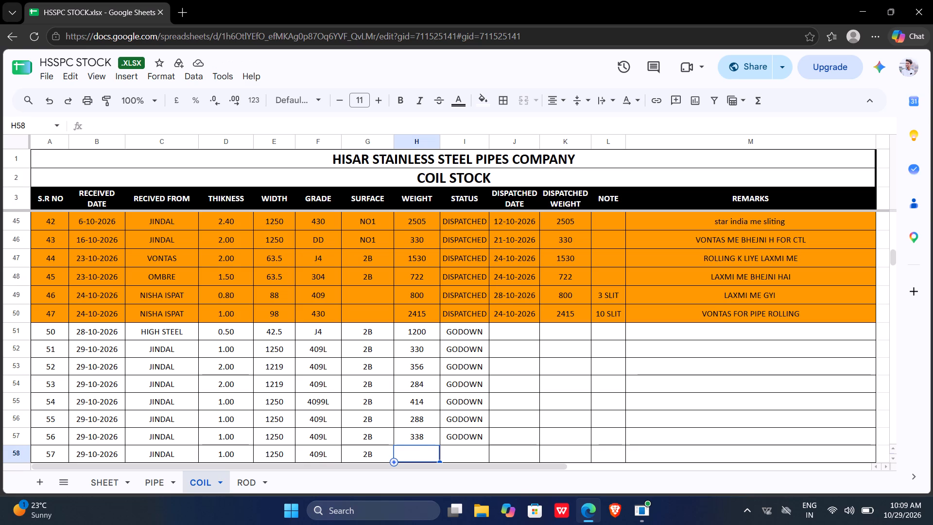
pyautogui.write('702')
pyautogui.press('Right')
pyautogui.press('g')
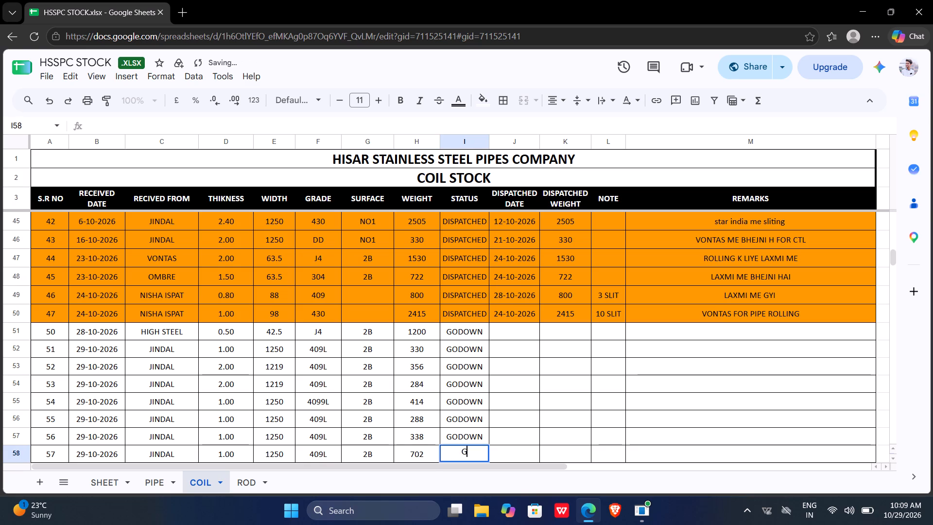
pyautogui.press('Down')
# Add serial number 58 in the empty row below S.R NO 57 and enter 29-10-2026 as its received date.
pyautogui.press('Left')
pyautogui.press('Left')
pyautogui.press('Left')
pyautogui.press('Left')
pyautogui.press('Left')
pyautogui.press('Left')
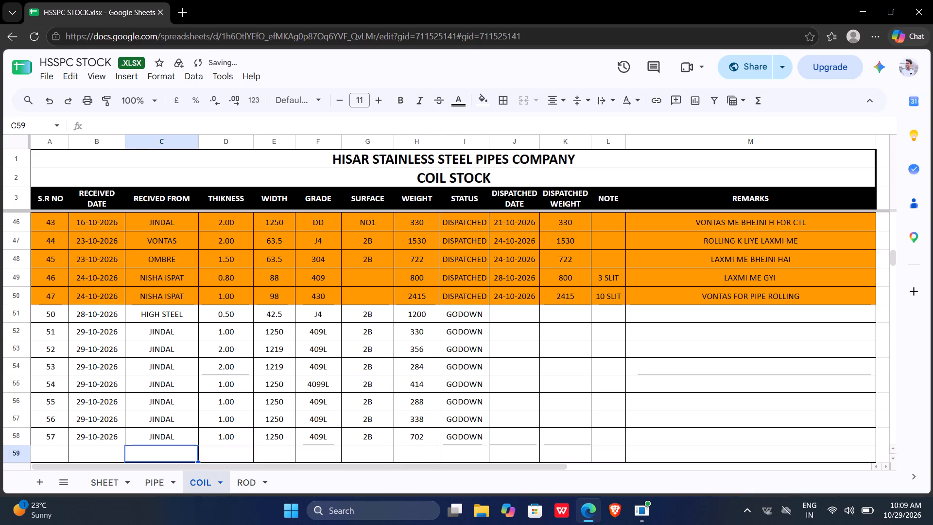
pyautogui.press('Left')
pyautogui.press('Left')
pyautogui.write('58')
pyautogui.press('Right')
pyautogui.write('20')
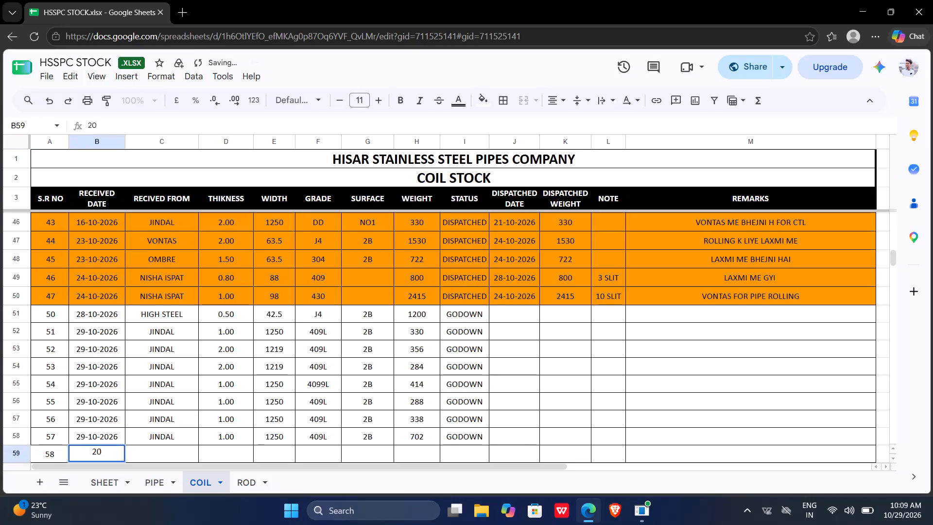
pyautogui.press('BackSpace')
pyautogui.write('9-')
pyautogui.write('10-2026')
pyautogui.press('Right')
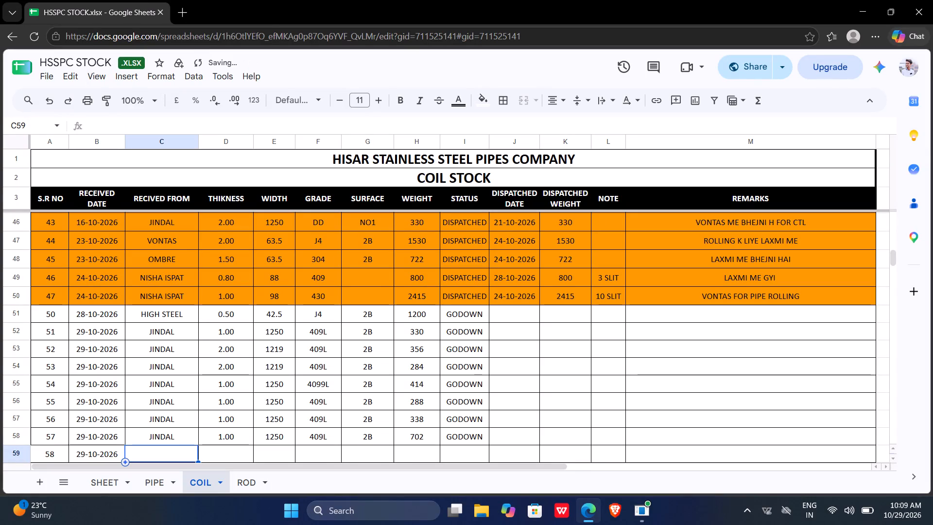
# Complete the S.R NO 58 entry with supplier JINDAL, thickness 1, width 1250, grade 409L, surface 2B, weight 470 and status GODOWN.
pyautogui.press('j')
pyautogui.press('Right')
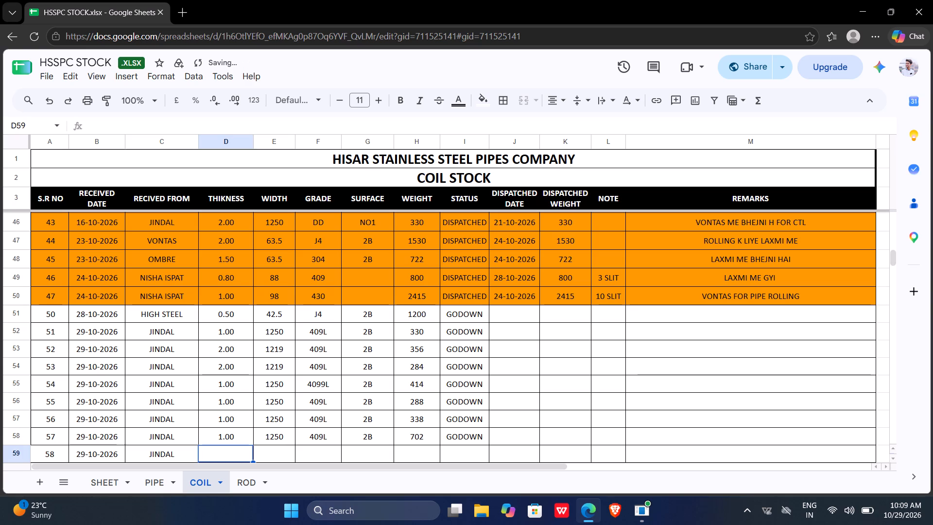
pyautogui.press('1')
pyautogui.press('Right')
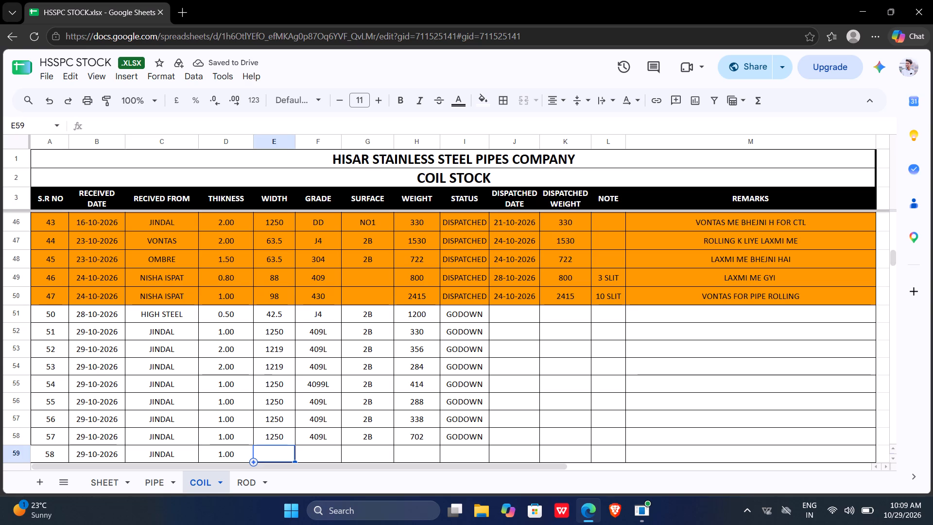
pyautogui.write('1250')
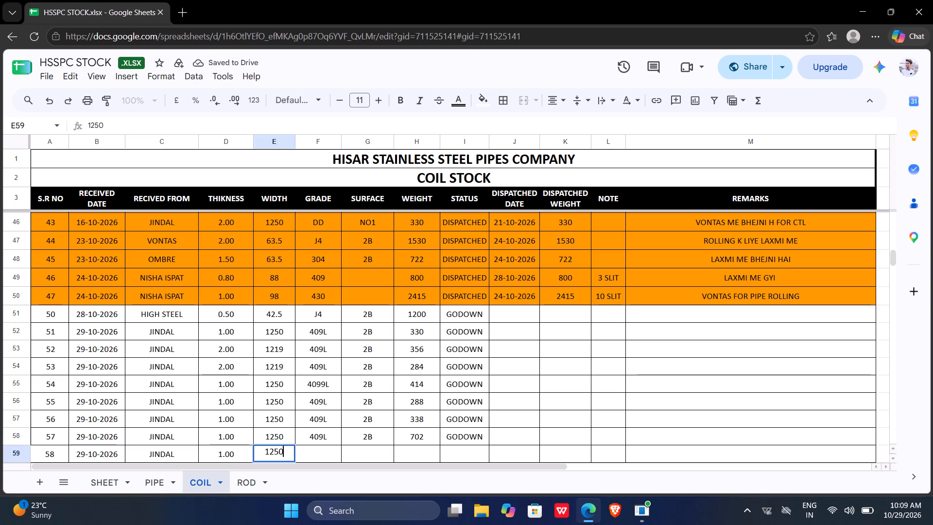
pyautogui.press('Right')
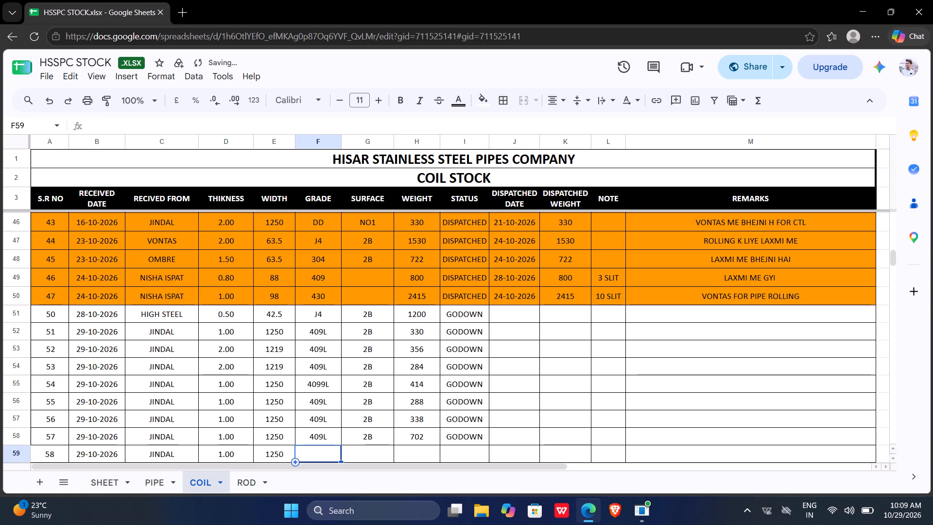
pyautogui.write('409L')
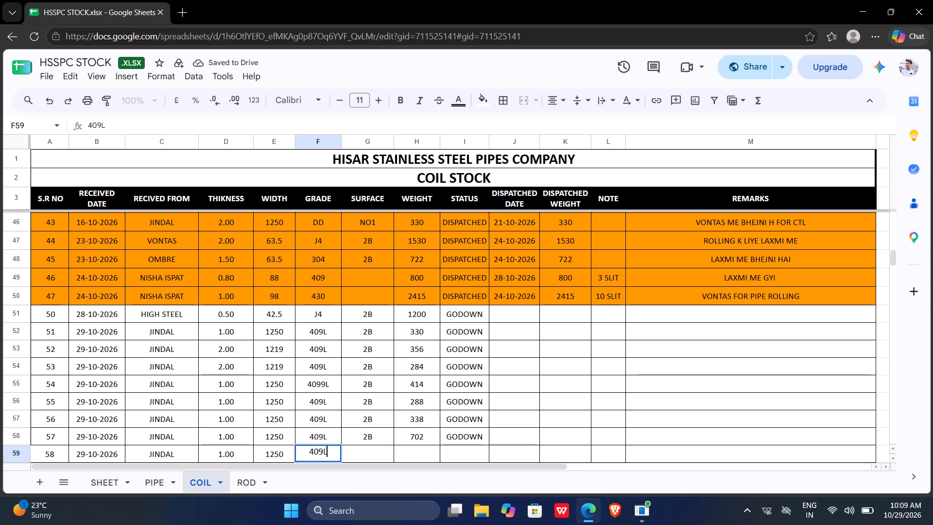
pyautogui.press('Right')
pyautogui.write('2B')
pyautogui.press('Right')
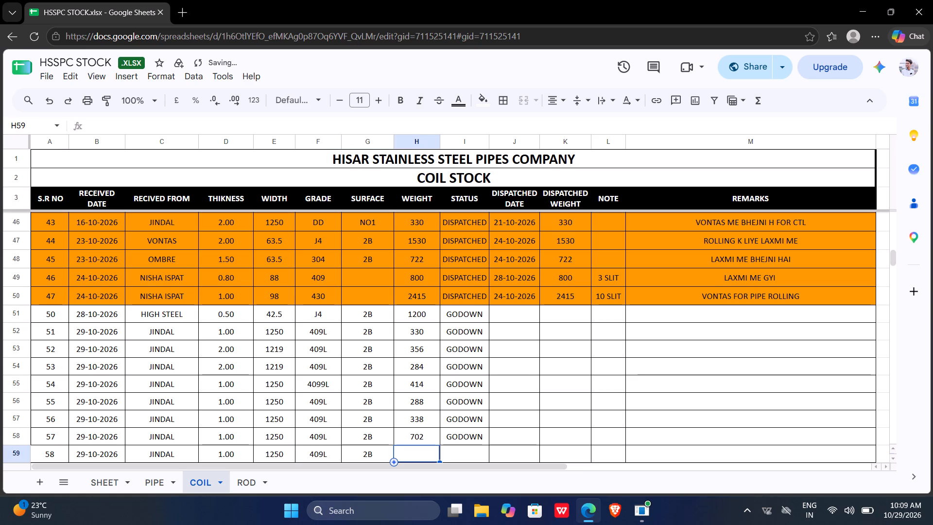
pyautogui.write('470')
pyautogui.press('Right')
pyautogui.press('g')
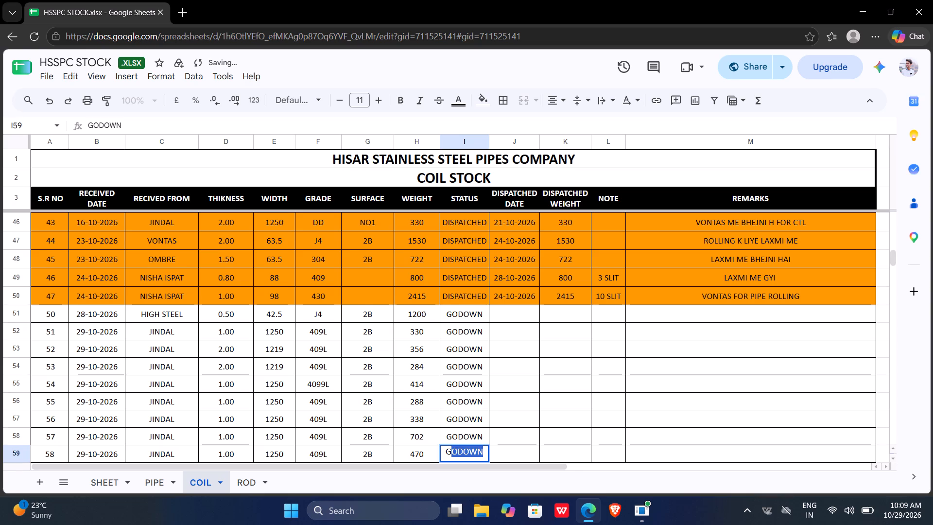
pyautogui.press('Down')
# Start the S.R NO 59 entry in the empty row below S.R NO 58 with received date 29-10-2026 and supplier JINDAL.
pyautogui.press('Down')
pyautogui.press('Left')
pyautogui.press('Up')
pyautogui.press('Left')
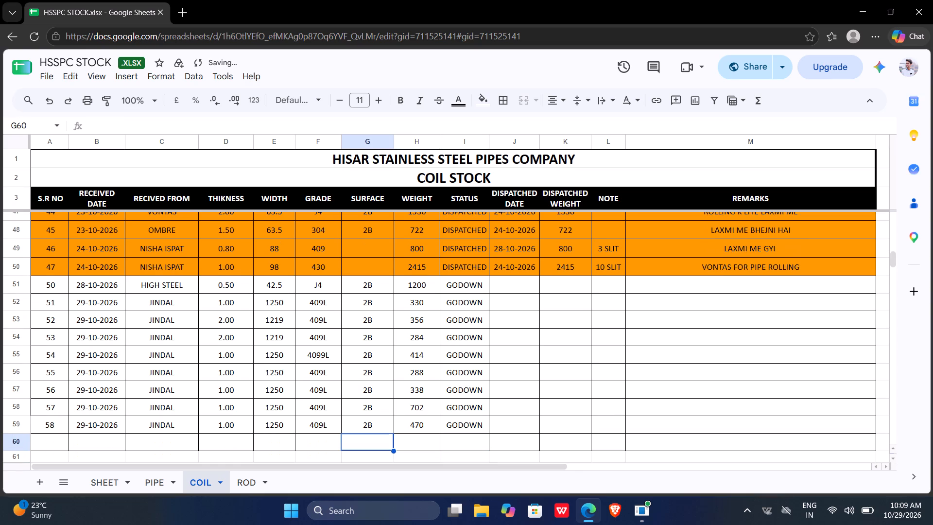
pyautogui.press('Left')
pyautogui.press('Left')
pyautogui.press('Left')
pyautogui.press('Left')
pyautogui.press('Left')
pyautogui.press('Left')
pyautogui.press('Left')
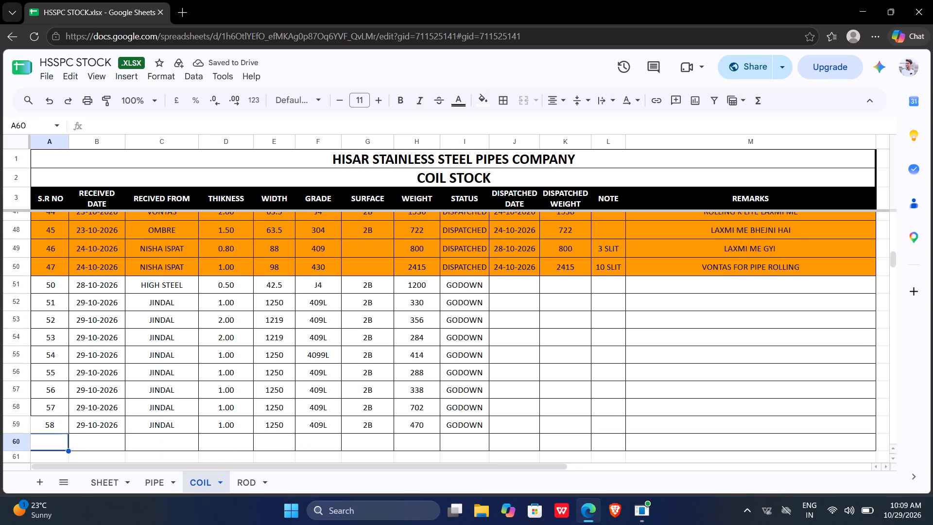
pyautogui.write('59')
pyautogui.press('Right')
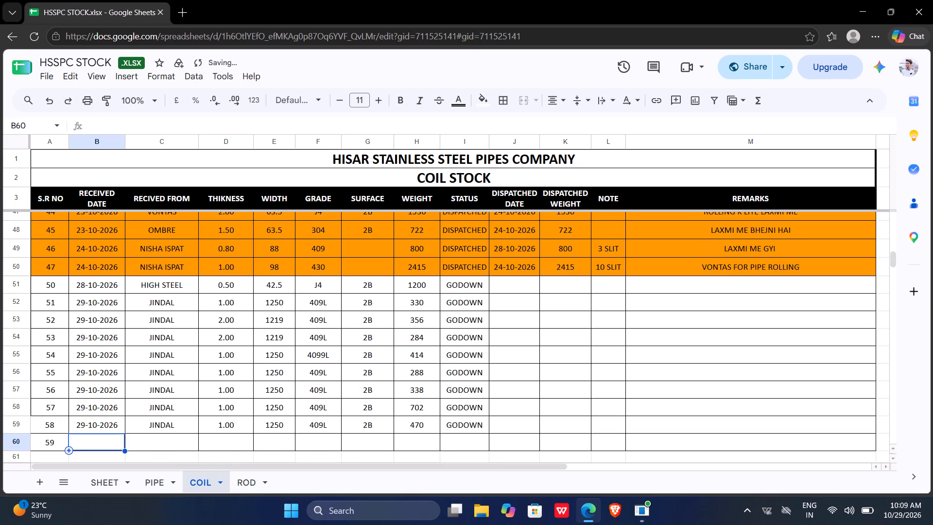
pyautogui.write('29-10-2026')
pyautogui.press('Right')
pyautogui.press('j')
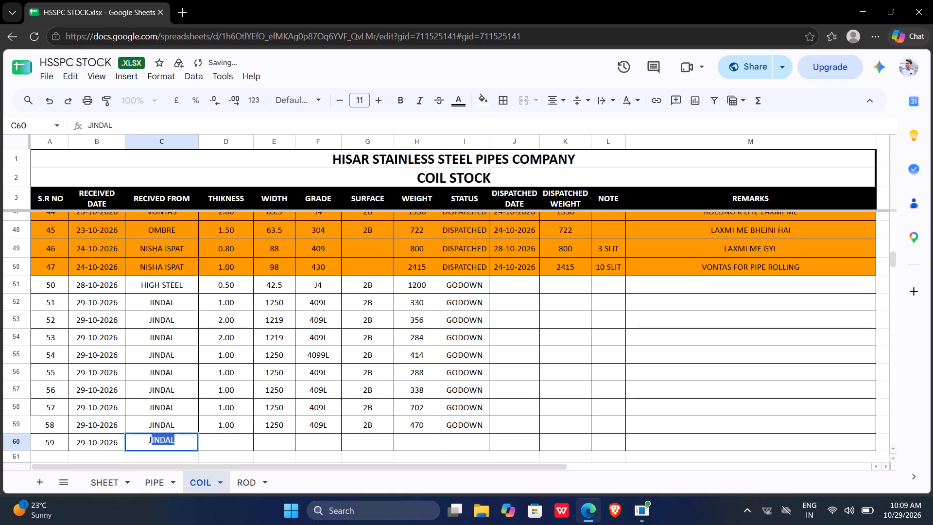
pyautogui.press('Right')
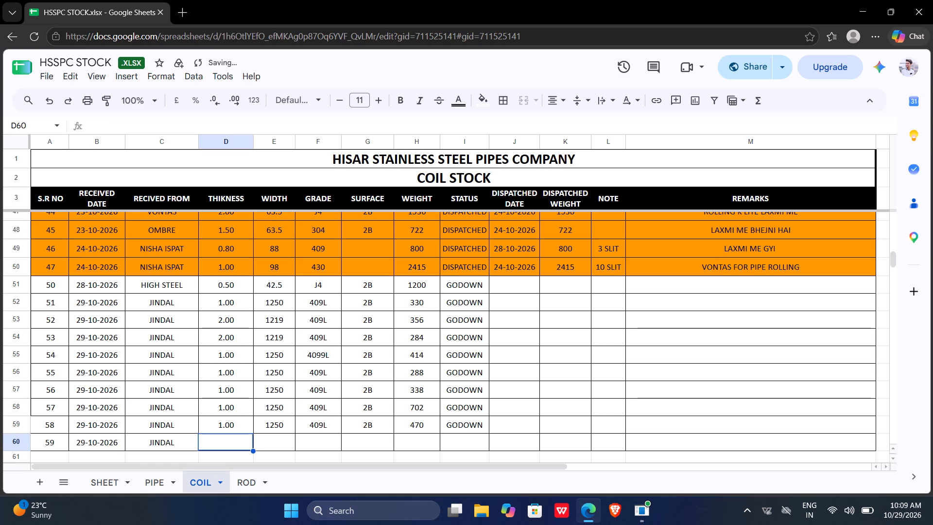
# Complete the S.R NO 59 entry with thickness 1, width 1250, grade 409L, surface 2B, weight 290 and status GODOWN.
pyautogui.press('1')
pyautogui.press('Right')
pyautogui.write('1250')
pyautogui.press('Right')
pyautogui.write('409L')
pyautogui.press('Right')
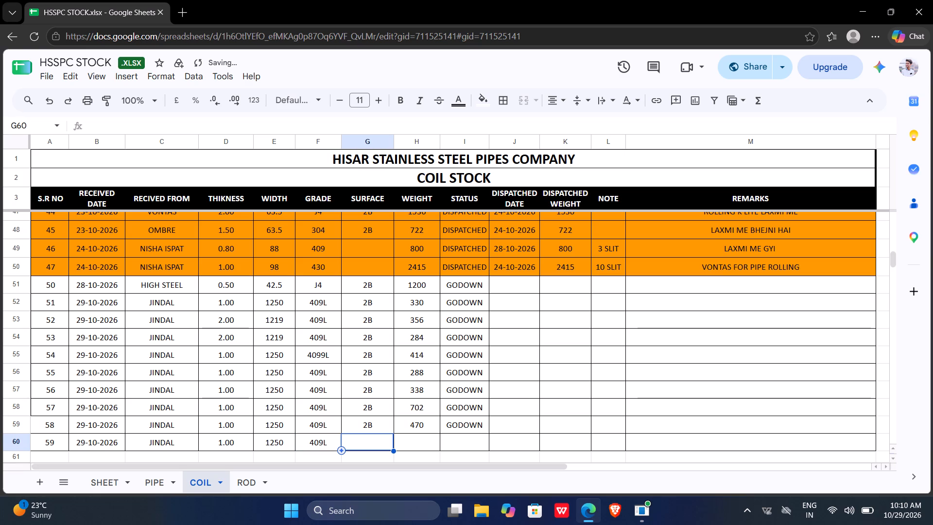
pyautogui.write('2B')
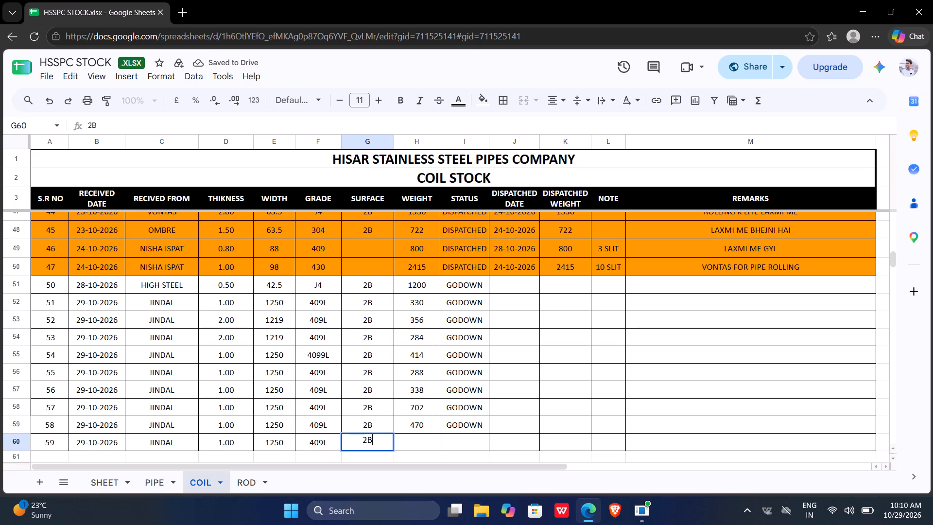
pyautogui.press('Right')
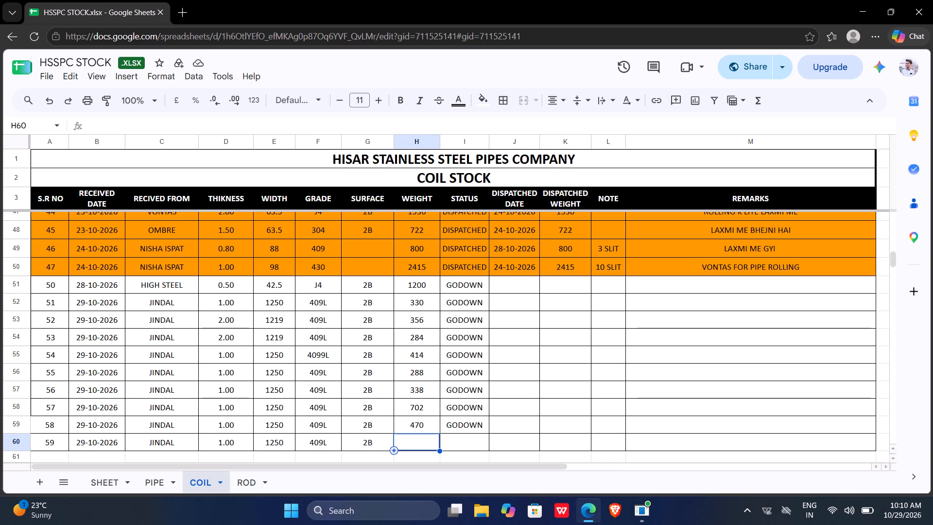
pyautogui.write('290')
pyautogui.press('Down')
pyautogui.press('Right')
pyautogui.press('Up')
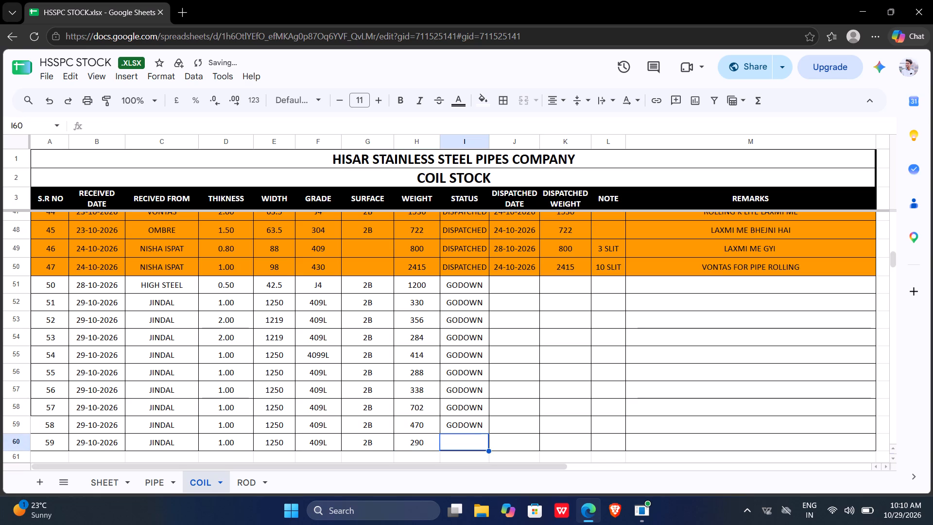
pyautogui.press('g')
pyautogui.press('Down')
# Start the S.R NO 60 entry in the empty row below S.R NO 59 with received date 29-10-2026 and supplier JINDAL.
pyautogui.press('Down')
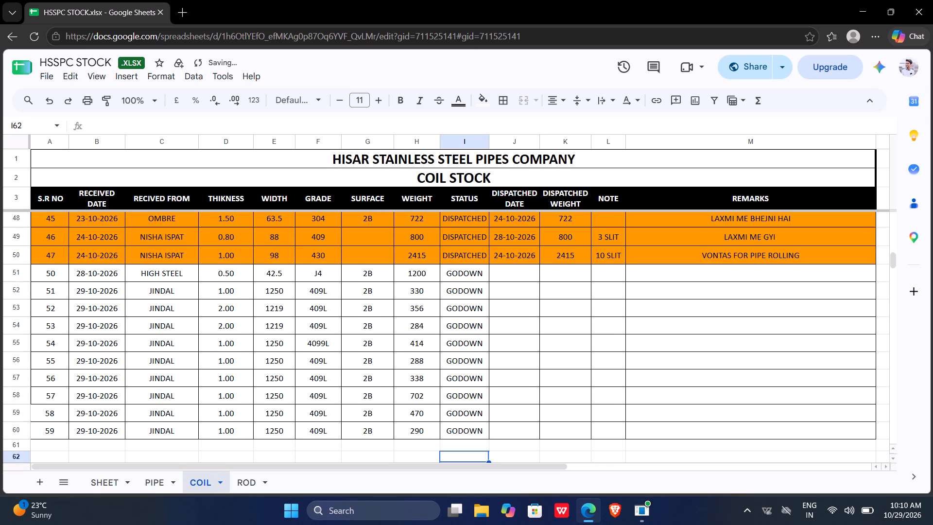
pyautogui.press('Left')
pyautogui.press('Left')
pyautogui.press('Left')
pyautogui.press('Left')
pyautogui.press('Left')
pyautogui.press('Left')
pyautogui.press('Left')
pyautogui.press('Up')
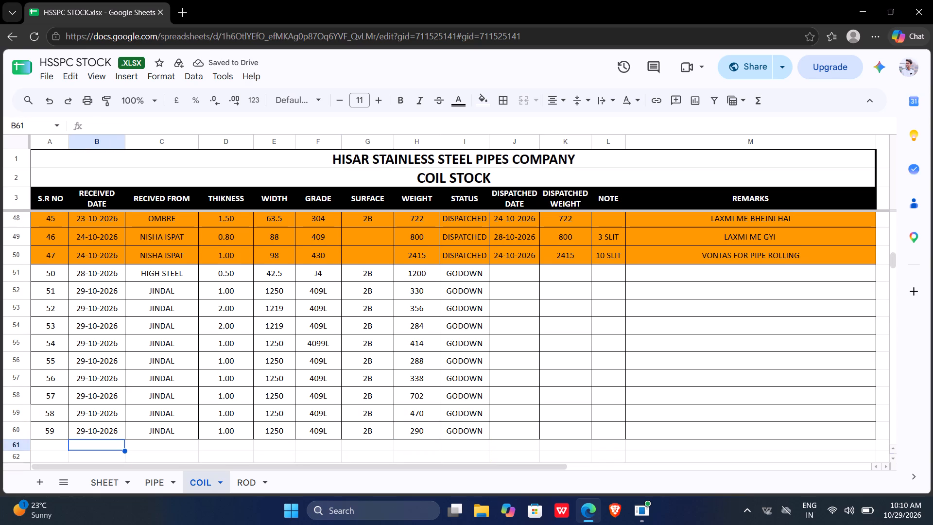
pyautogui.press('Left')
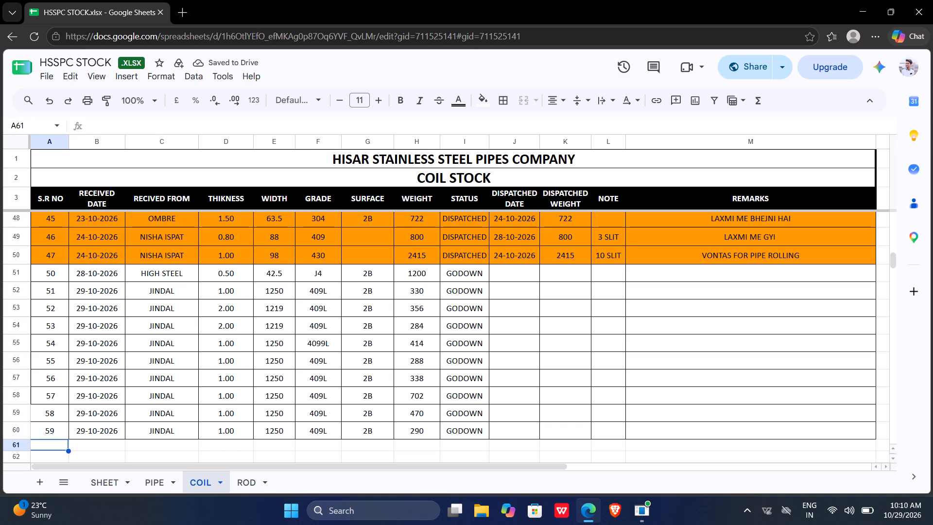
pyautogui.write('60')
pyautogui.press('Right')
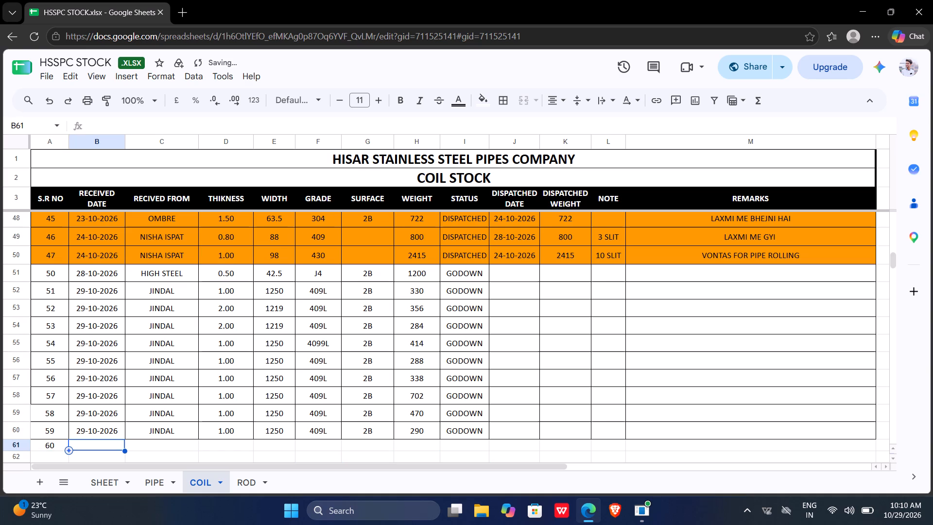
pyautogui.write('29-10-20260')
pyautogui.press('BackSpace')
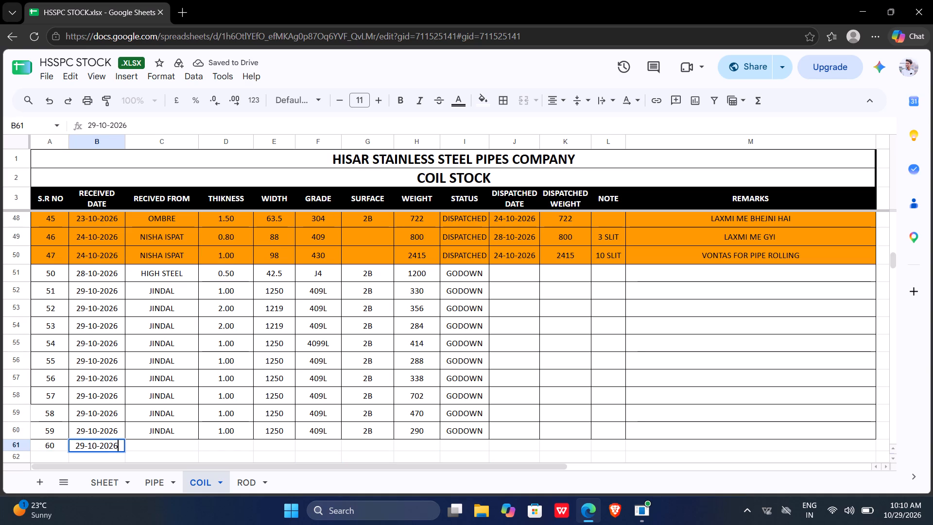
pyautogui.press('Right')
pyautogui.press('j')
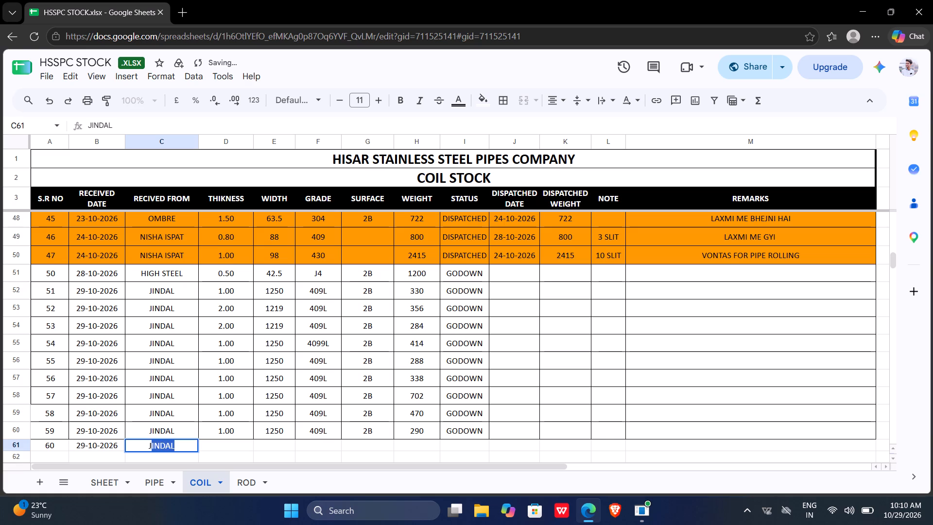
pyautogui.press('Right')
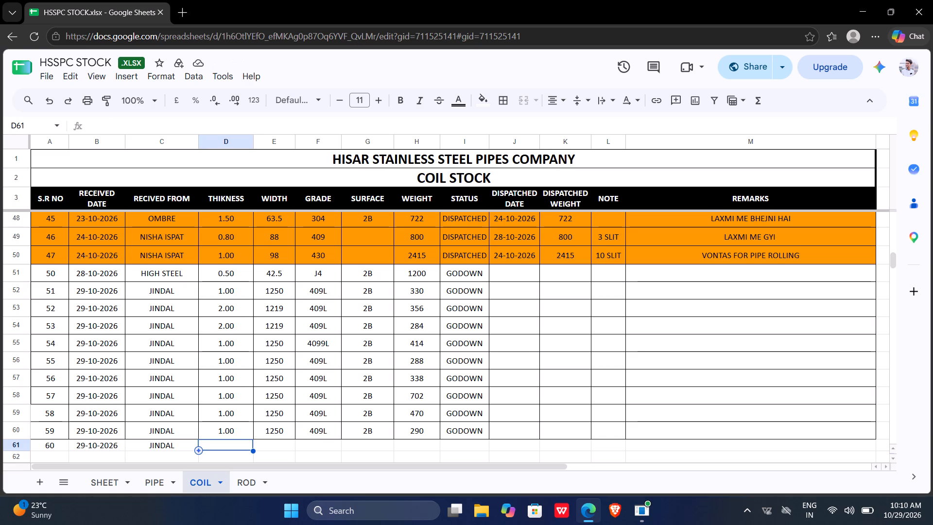
# Complete the S.R NO 60 entry with thickness 2, width 1250, grade 409L, surface 2B, weight 428 and status GODOWN.
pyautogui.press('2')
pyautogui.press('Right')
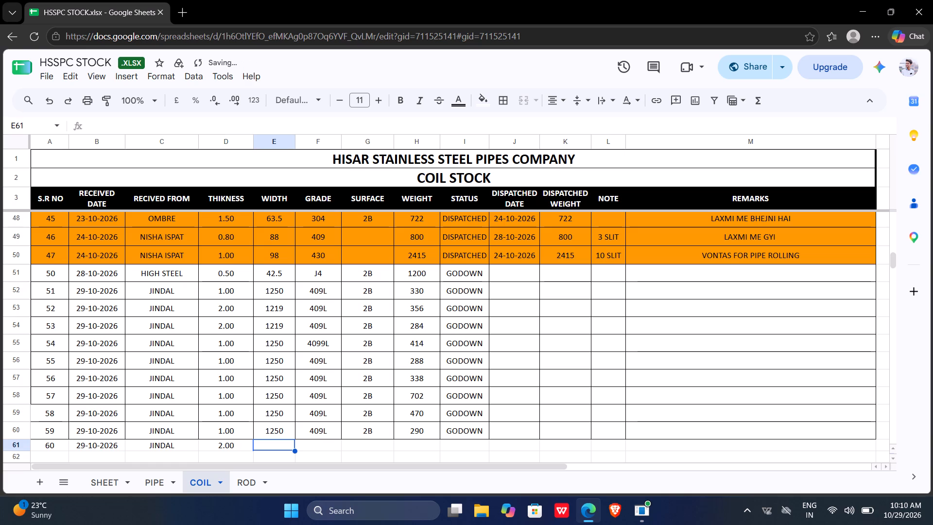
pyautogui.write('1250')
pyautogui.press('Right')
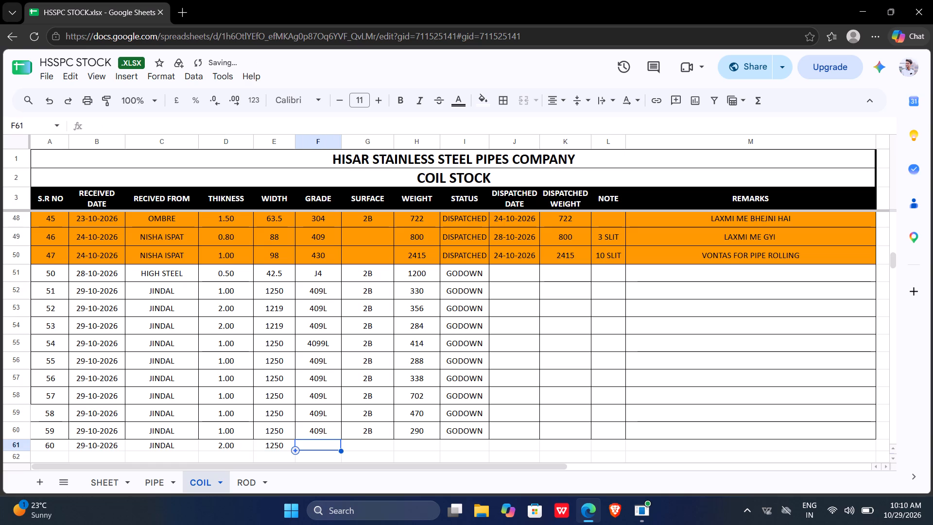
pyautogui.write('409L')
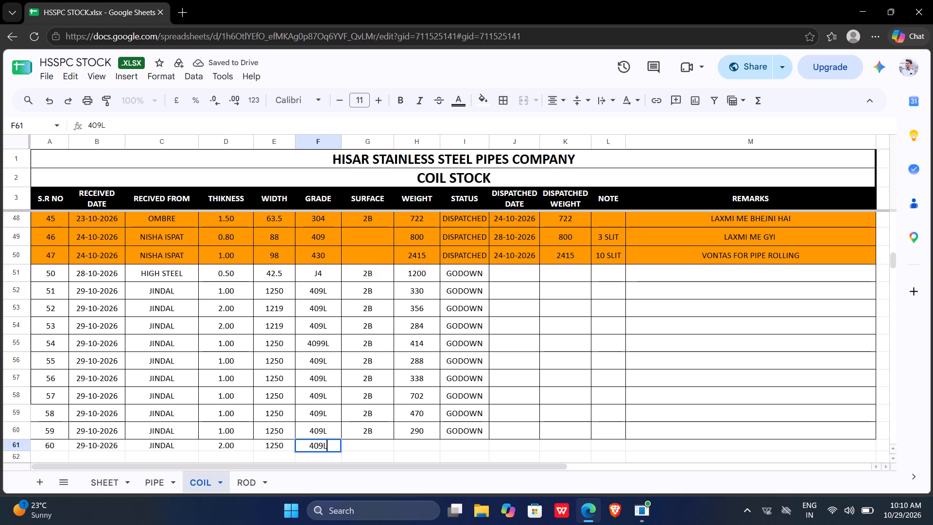
pyautogui.press('l')
pyautogui.press('BackSpace')
pyautogui.press('Right')
pyautogui.press('2')
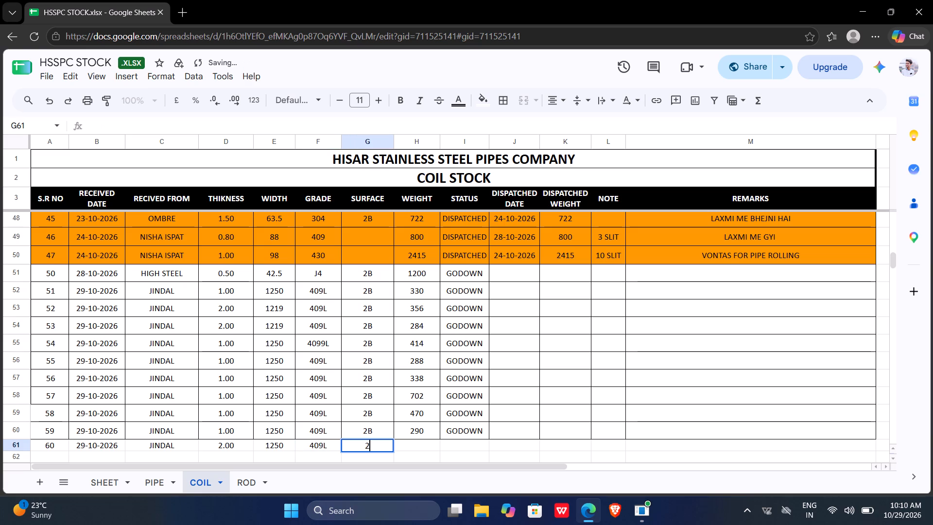
pyautogui.press('b')
pyautogui.press('Right')
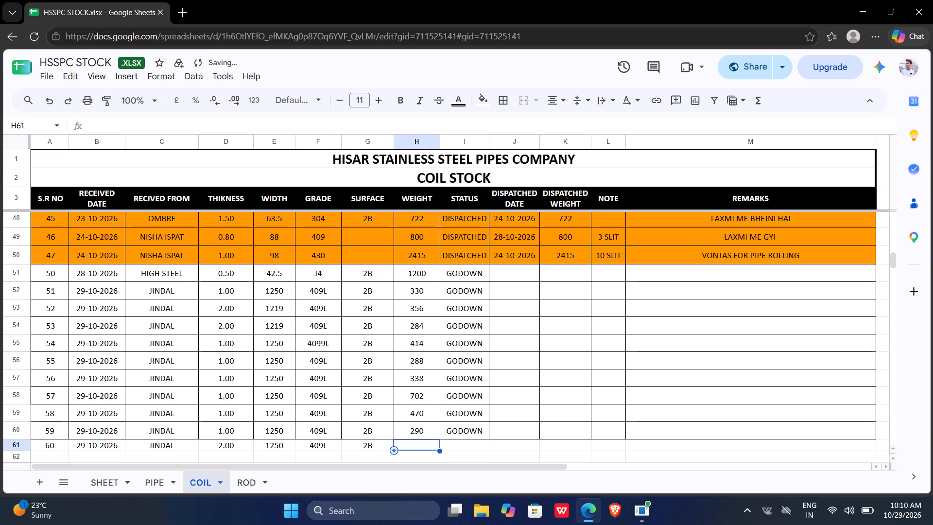
pyautogui.write('428')
pyautogui.press('Right')
pyautogui.press('g')
pyautogui.press('Down')
# Start the S.R NO 61 entry in the empty row below S.R NO 60 with received date 29-10-2026 and supplier JINDAL.
pyautogui.press('Left')
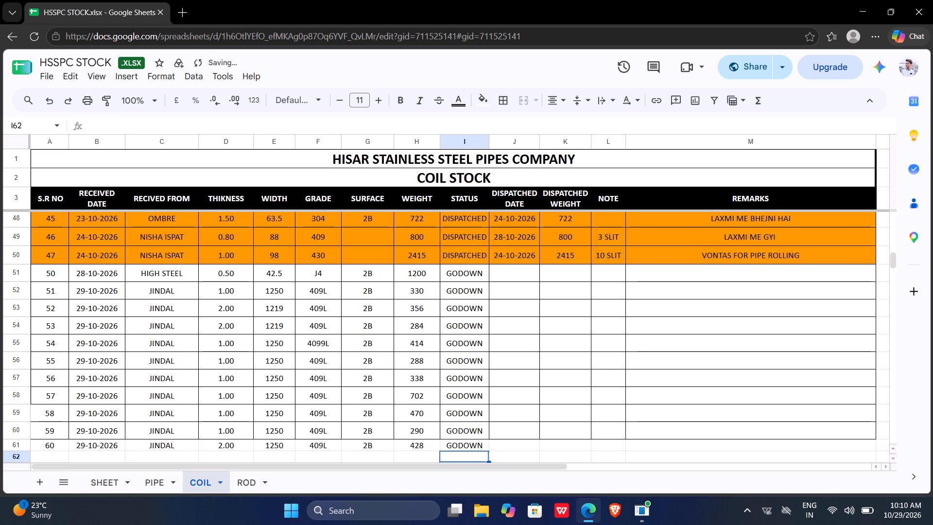
pyautogui.press('Left')
pyautogui.press('Left')
pyautogui.press('Left')
pyautogui.press('Left')
pyautogui.press('Left')
pyautogui.press('Left')
pyautogui.press('Left')
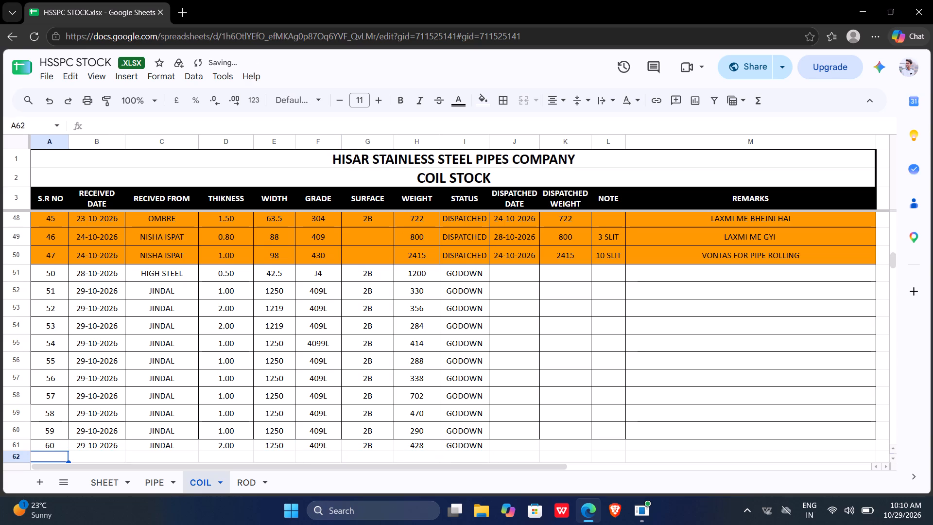
pyautogui.write('61')
pyautogui.press('Right')
pyautogui.write('29-10-2026')
pyautogui.press('Right')
pyautogui.press('j')
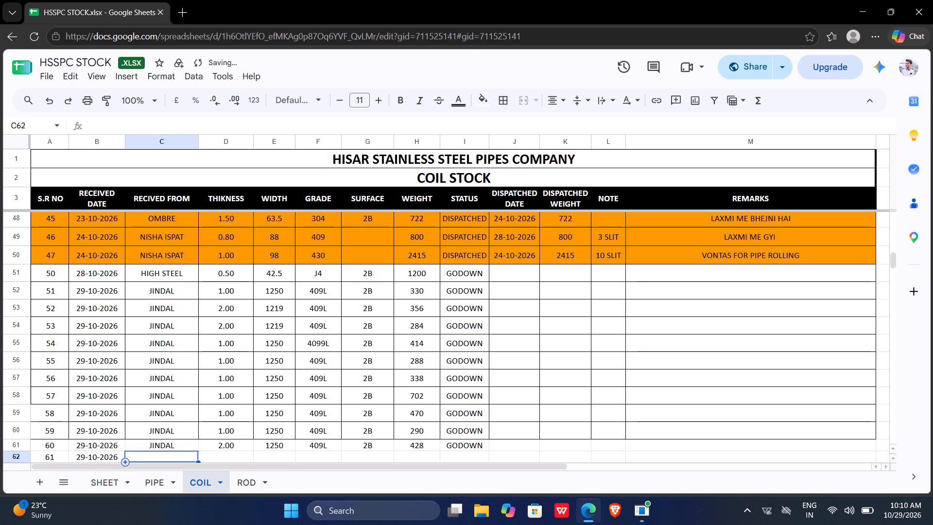
pyautogui.press('Right')
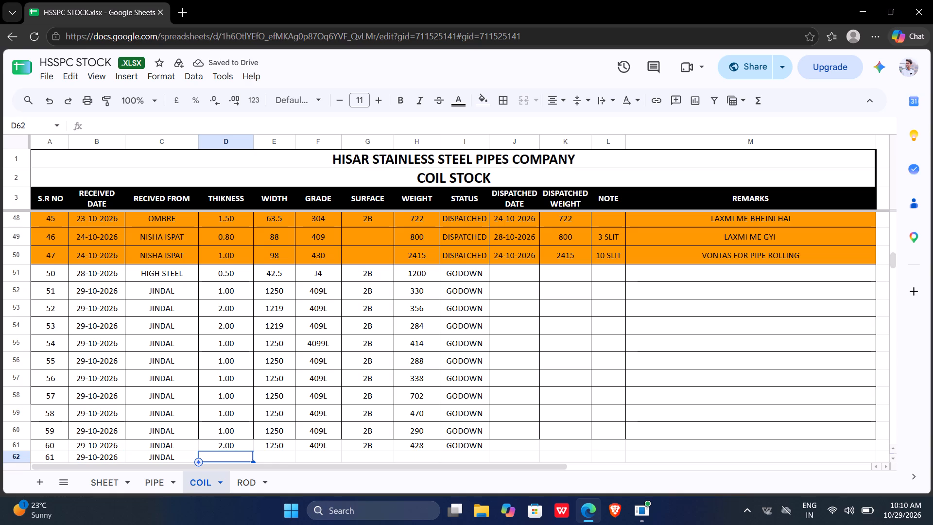
# Complete the S.R NO 61 entry with thickness 2, width 1250, grade 409L, surface 2B, weight 400 and status GODOWN.
pyautogui.press('2')
pyautogui.press('Right')
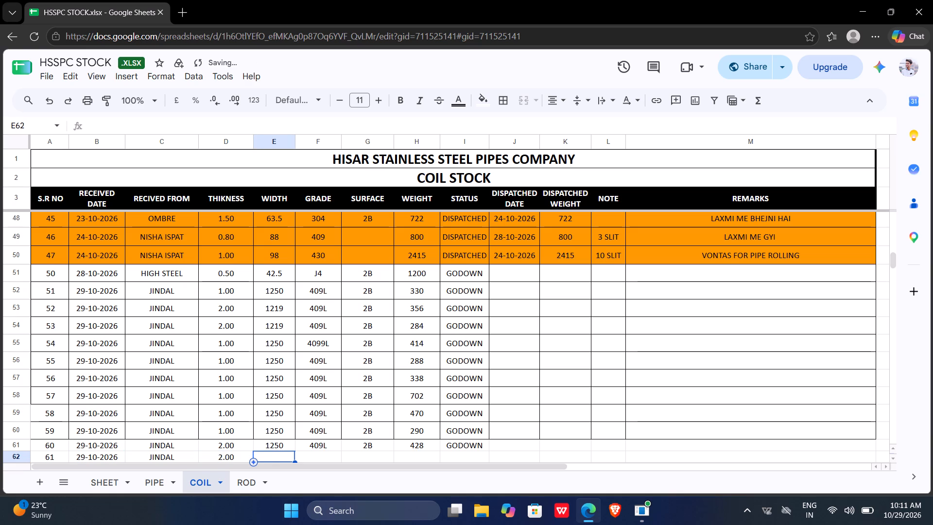
pyautogui.write('1250')
pyautogui.press('Right')
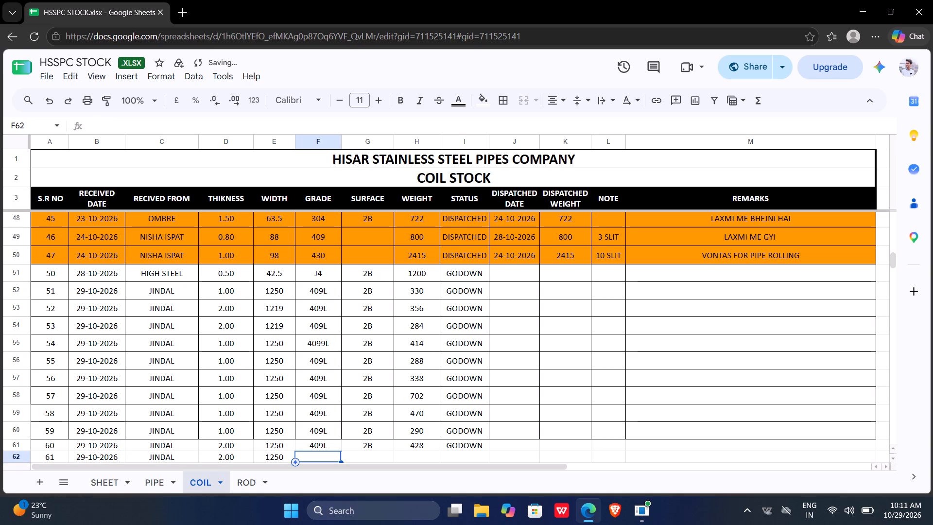
pyautogui.write('409L')
pyautogui.press('Right')
pyautogui.write('2B')
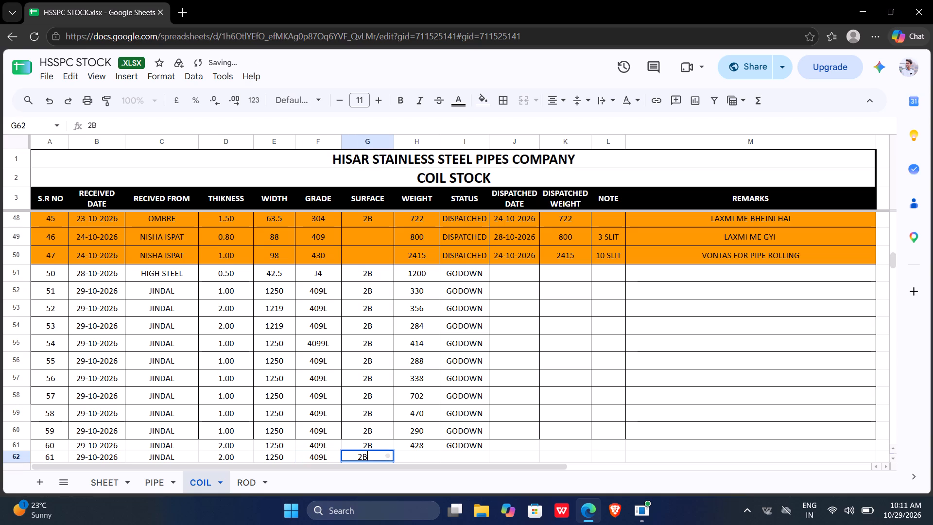
pyautogui.press('Right')
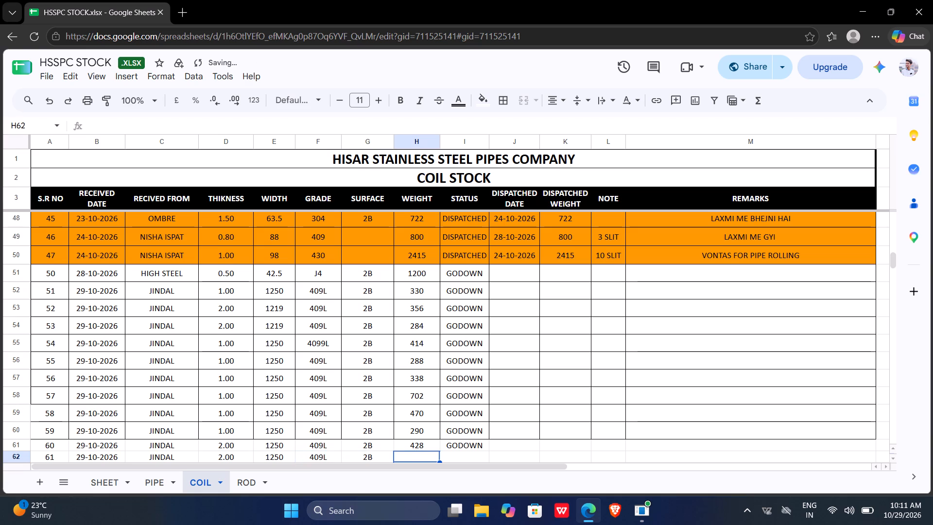
pyautogui.write('400')
pyautogui.press('Right')
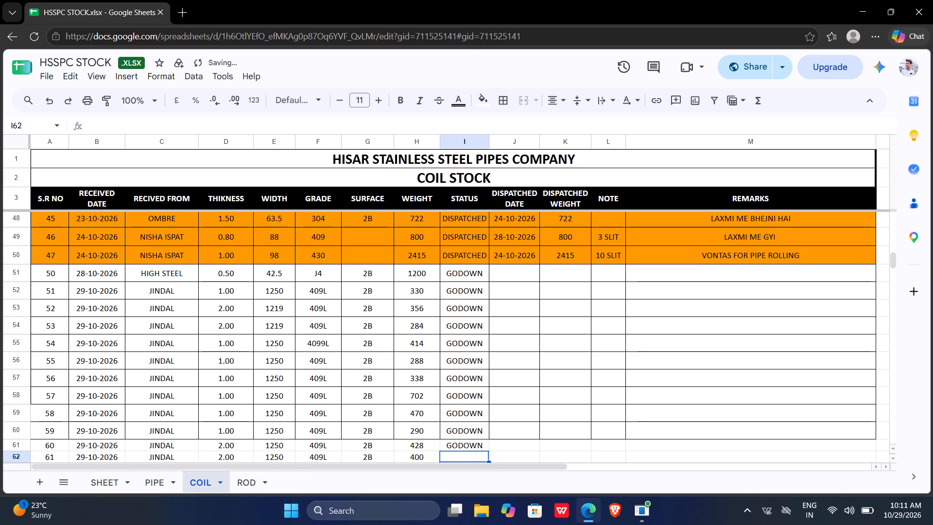
pyautogui.press('g')
pyautogui.press('Down')
# Start the S.R NO 62 entry in the empty row below S.R NO 61 with received date 29-10-2026 and supplier JINDAL.
pyautogui.press('Down')
pyautogui.press('Left')
pyautogui.press('Up')
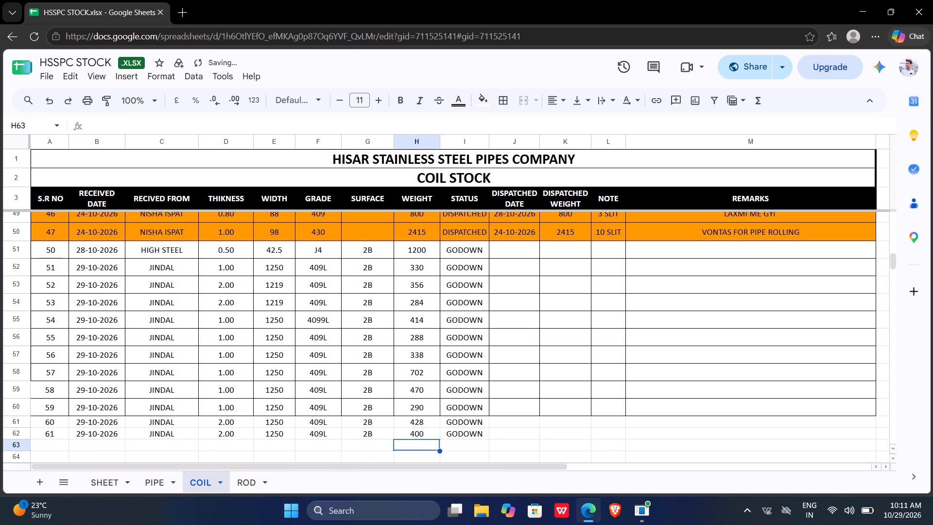
pyautogui.press('Left')
pyautogui.press('Left')
pyautogui.press('Left')
pyautogui.press('Left')
pyautogui.press('Left')
pyautogui.press('Left')
pyautogui.press('Left')
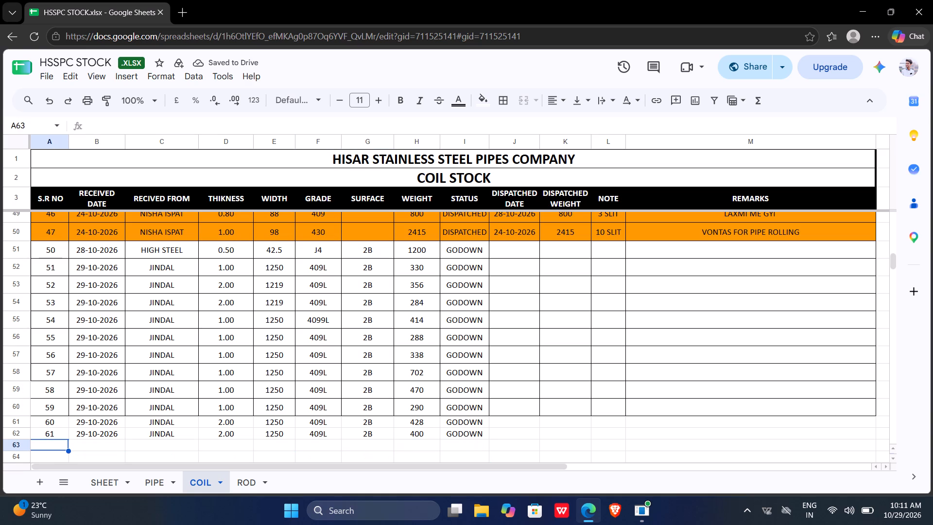
pyautogui.write('62')
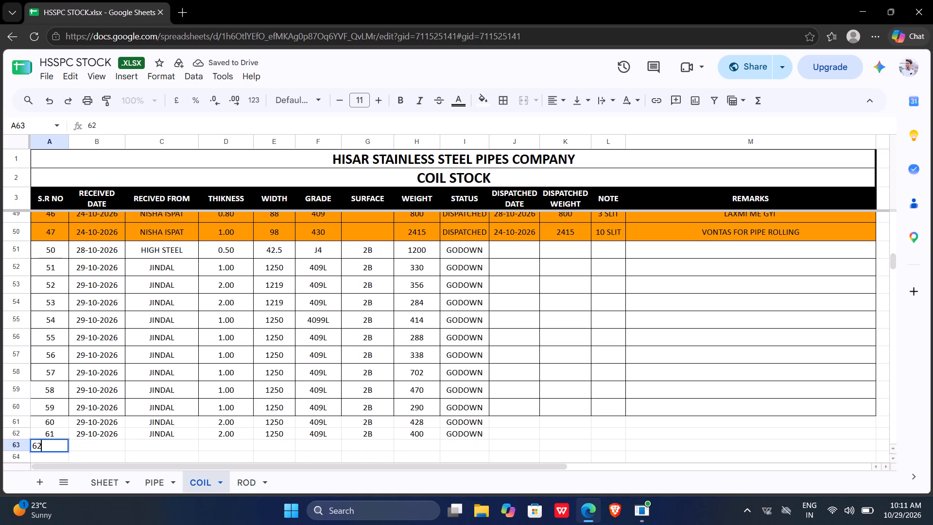
pyautogui.press('Right')
pyautogui.write('29-10-2026')
pyautogui.press('Right')
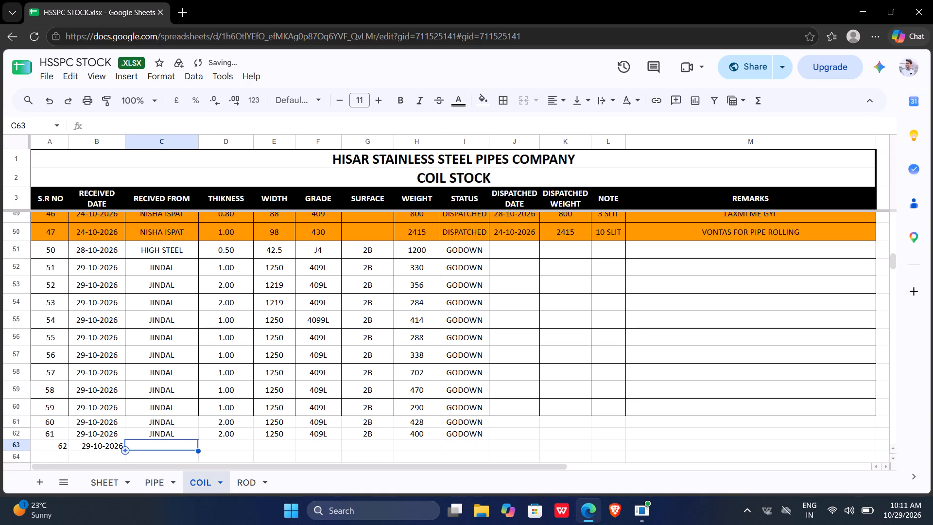
pyautogui.press('j')
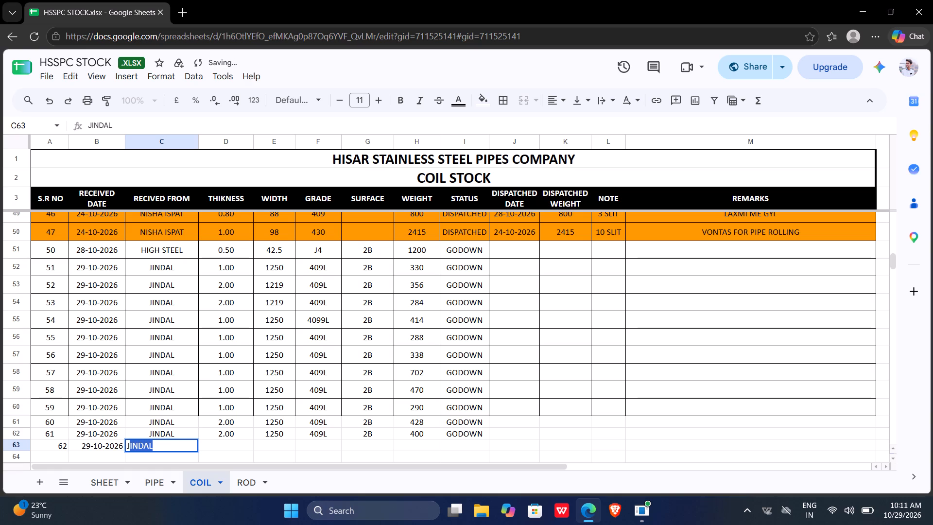
pyautogui.press('Right')
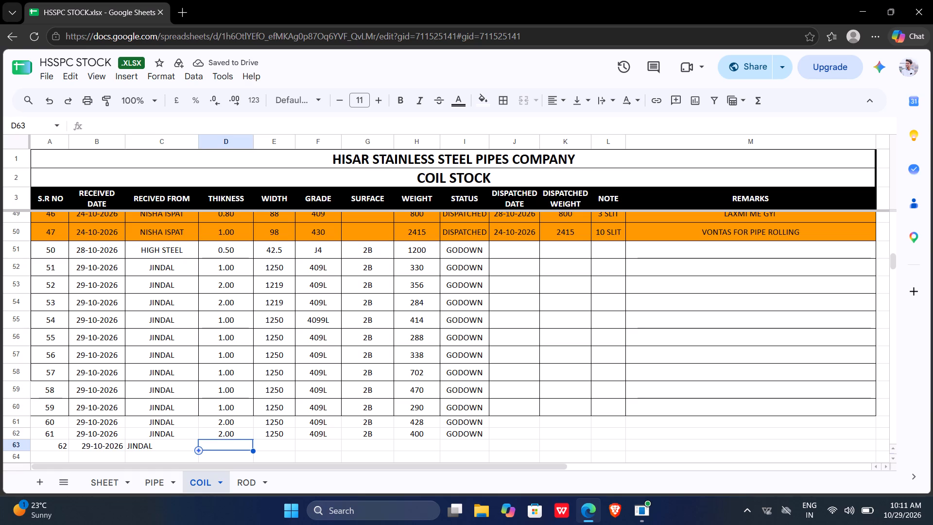
# Complete the S.R NO 62 entry with thickness 2, width 1250, grade 409L, surface 2B, weight 475 and status GODOWN.
pyautogui.press('2')
pyautogui.press('Right')
pyautogui.write('1250')
pyautogui.press('Right')
pyautogui.write('409L')
pyautogui.press('Right')
pyautogui.write('2B')
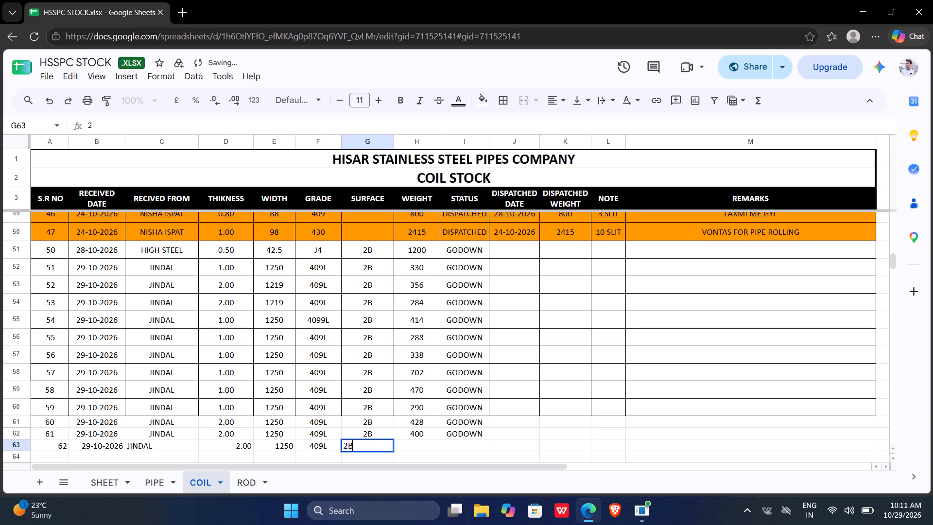
pyautogui.press('Right')
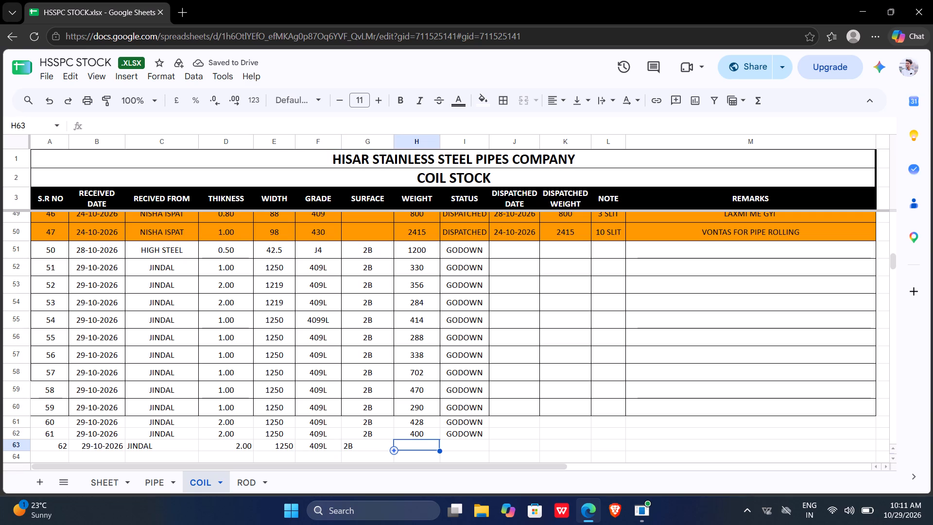
pyautogui.write('475')
pyautogui.press('Right')
pyautogui.press('g')
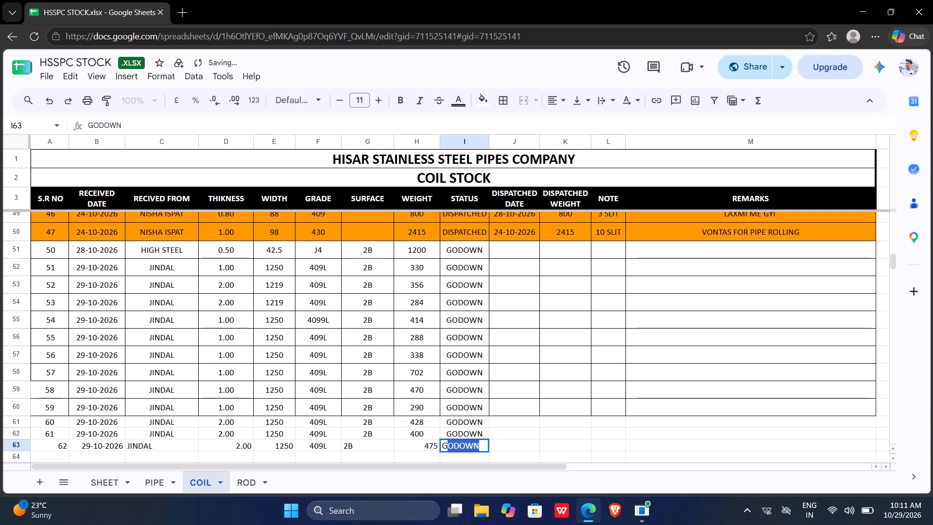
pyautogui.press('Down')
# Start the S.R NO 63 entry in the empty row below S.R NO 62 with received date 29-10-2026 and supplier JINDAL.
pyautogui.press('Left')
pyautogui.press('Left')
pyautogui.press('Left')
pyautogui.press('Left')
pyautogui.press('Left')
pyautogui.press('Left')
pyautogui.press('Left')
pyautogui.press('Left')
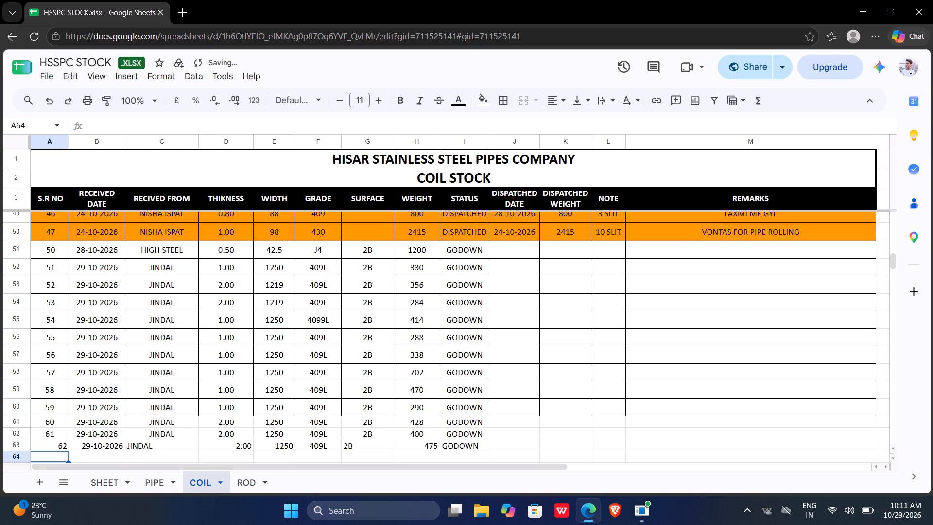
pyautogui.write('63')
pyautogui.press('Right')
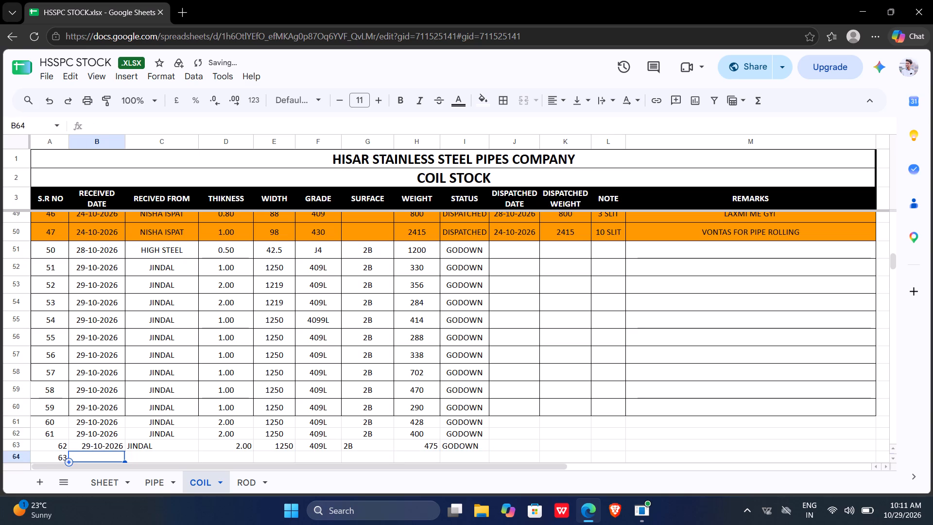
pyautogui.write('29-10-2026')
pyautogui.press('Right')
pyautogui.press('j')
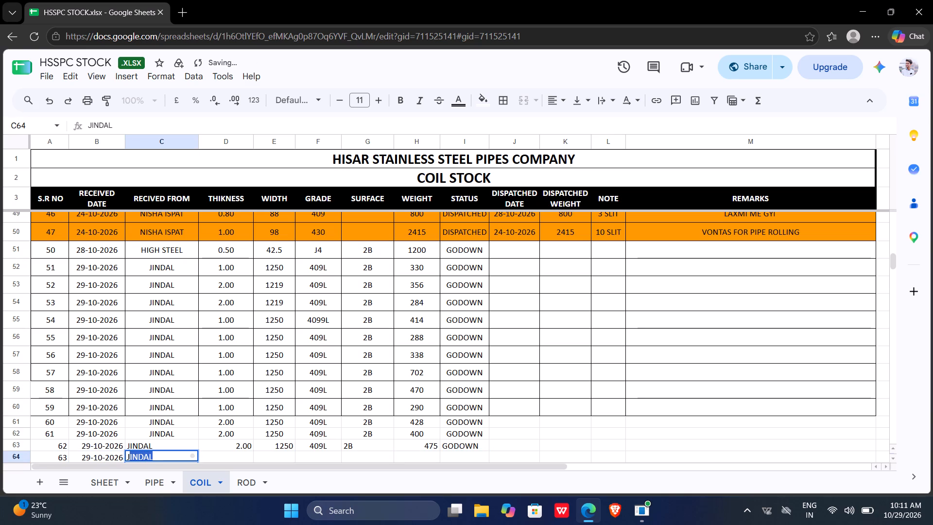
pyautogui.press('Right')
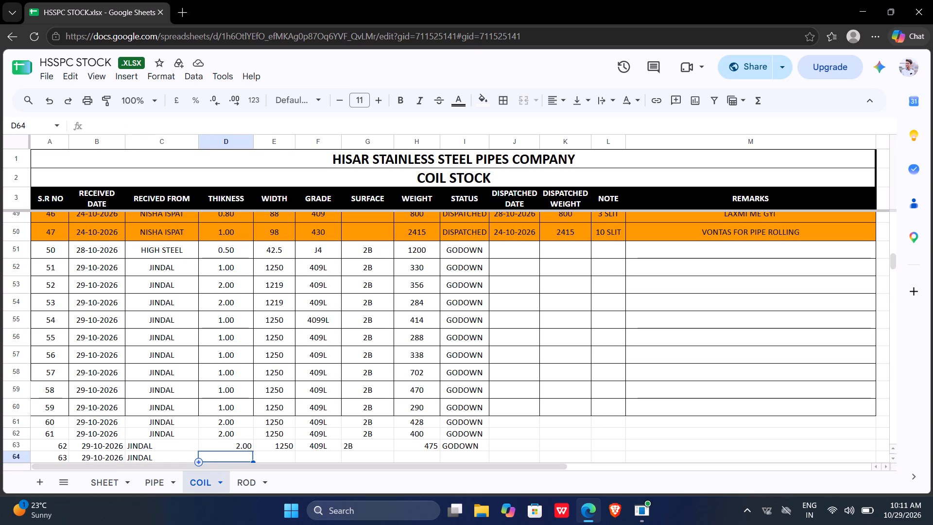
# Complete the S.R NO 63 entry with thickness 2, width 1250, grade 409L, surface 2B, weight 405 and status GODOWN.
pyautogui.press('2')
pyautogui.press('Right')
pyautogui.write('15')
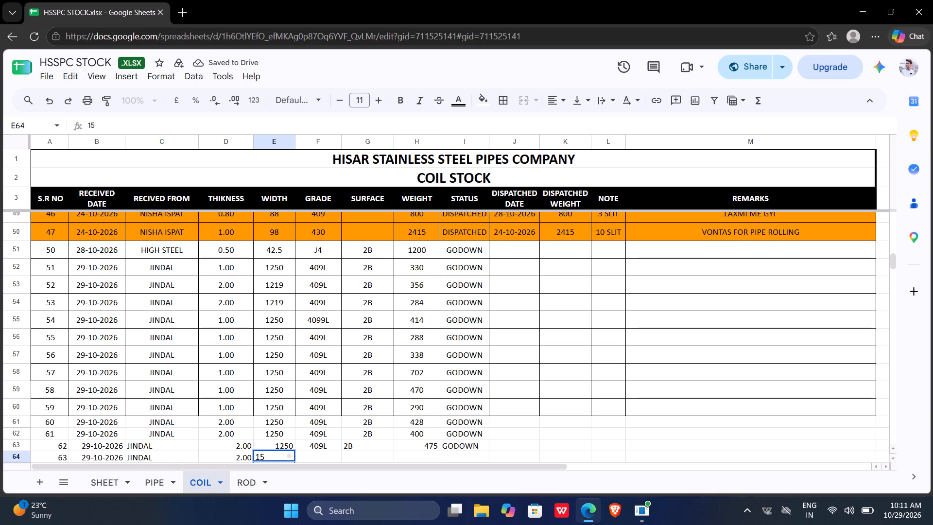
pyautogui.press('BackSpace')
pyautogui.press('BackSpace')
pyautogui.write('1250')
pyautogui.press('Right')
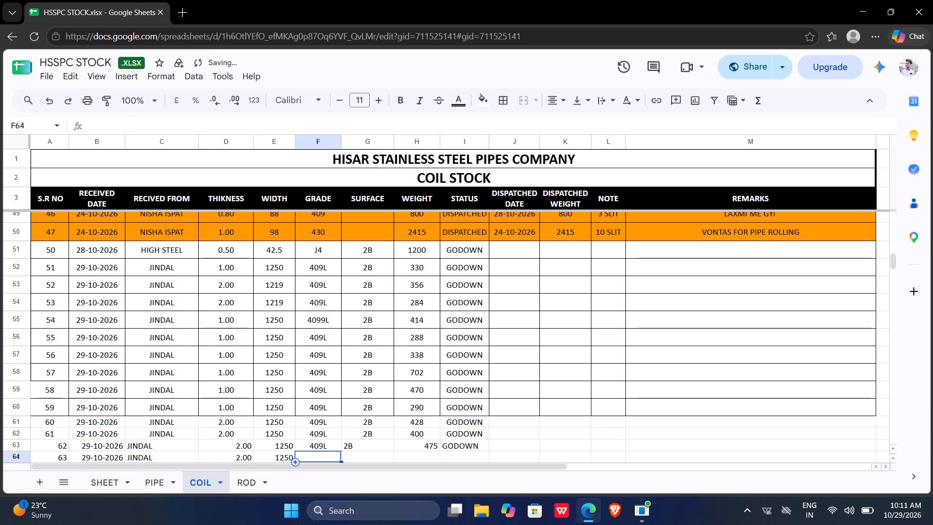
pyautogui.write('409L')
pyautogui.press('Right')
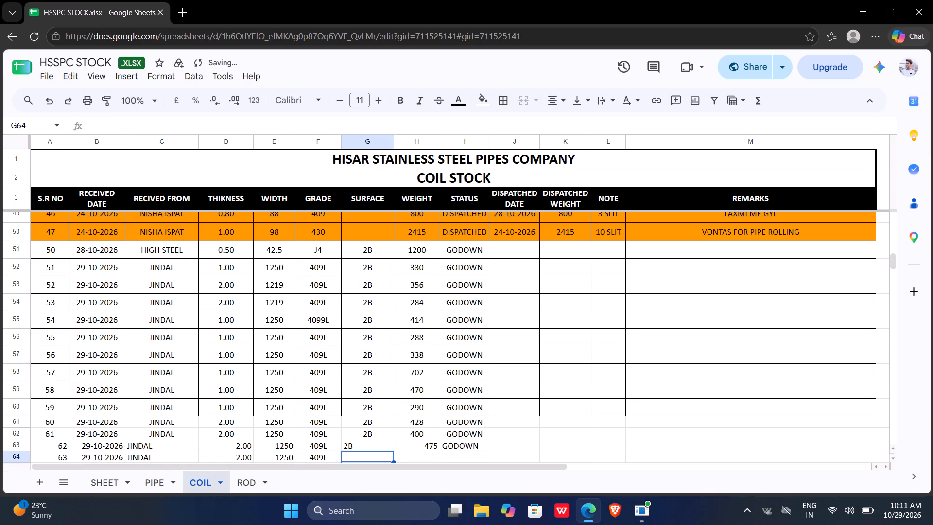
pyautogui.write('2B')
pyautogui.press('Right')
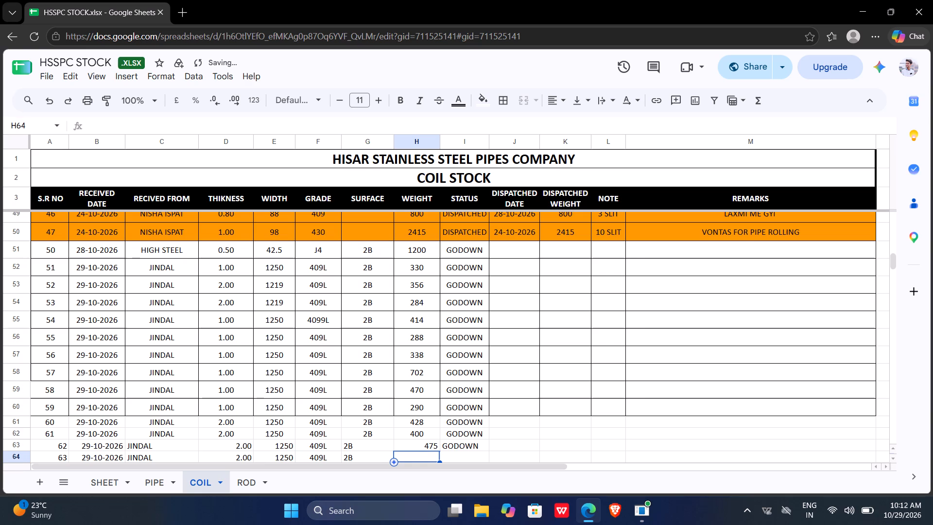
pyautogui.write('405')
pyautogui.press('Right')
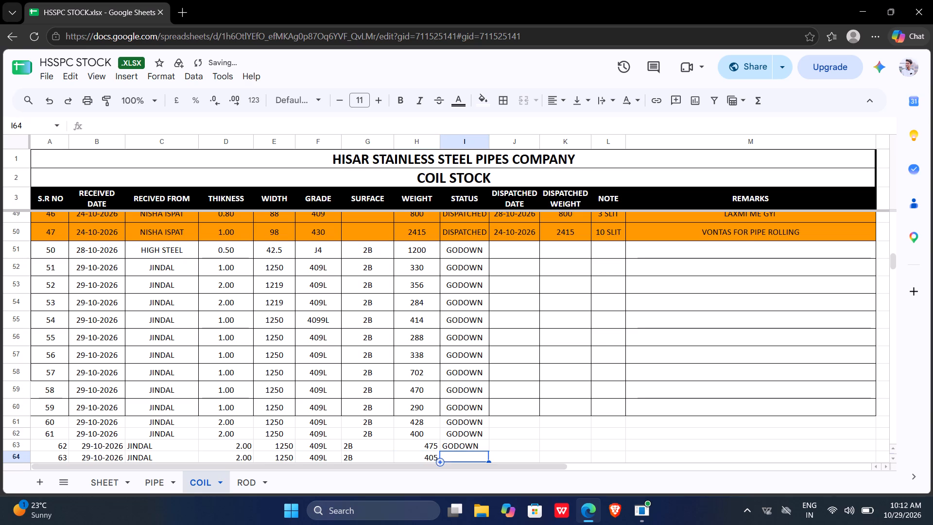
pyautogui.press('g')
pyautogui.press('Down')
# Start the S.R NO 64 entry in the empty row below S.R NO 63 with received date 29-10-2026 and supplier JINDAL.
pyautogui.press('Left')
pyautogui.press('Left')
pyautogui.press('Left')
pyautogui.press('Left')
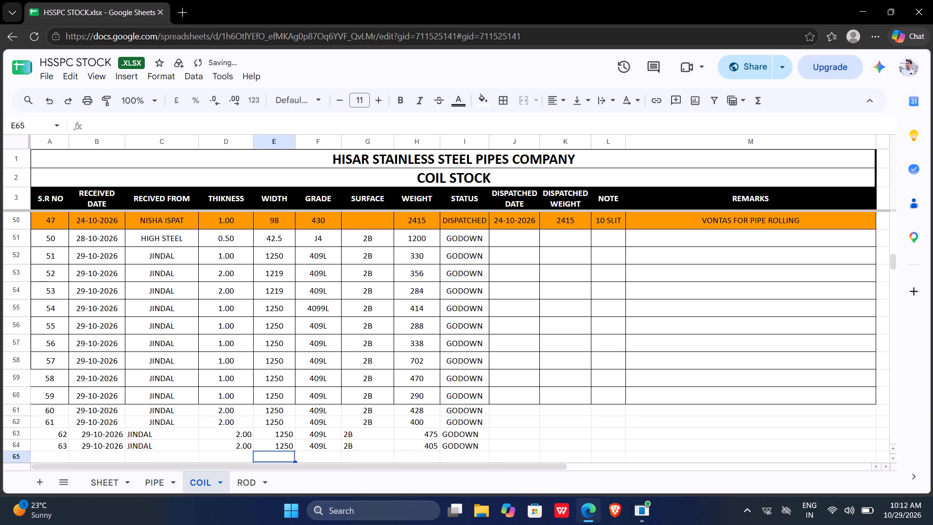
pyautogui.press('Left')
pyautogui.press('Left')
pyautogui.press('Left')
pyautogui.press('Left')
pyautogui.write('64')
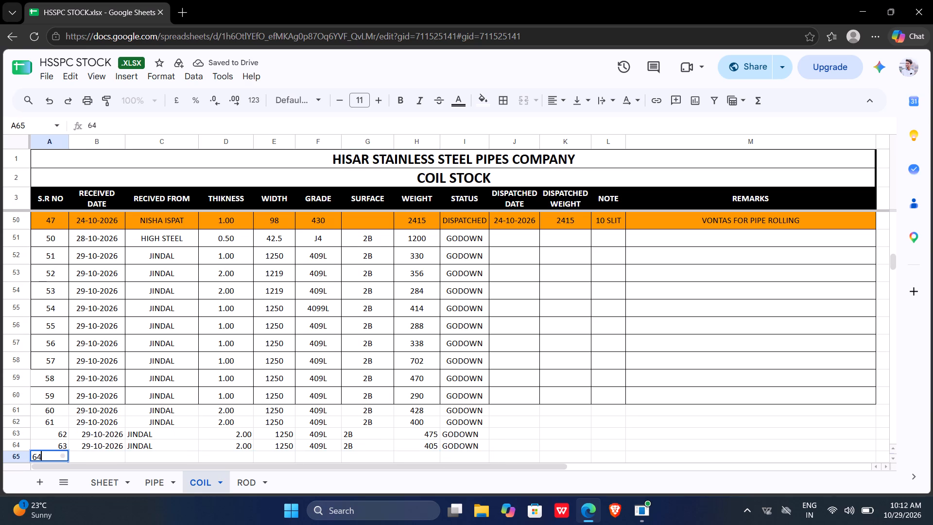
pyautogui.press('Right')
pyautogui.write('29-10-2026')
pyautogui.press('Right')
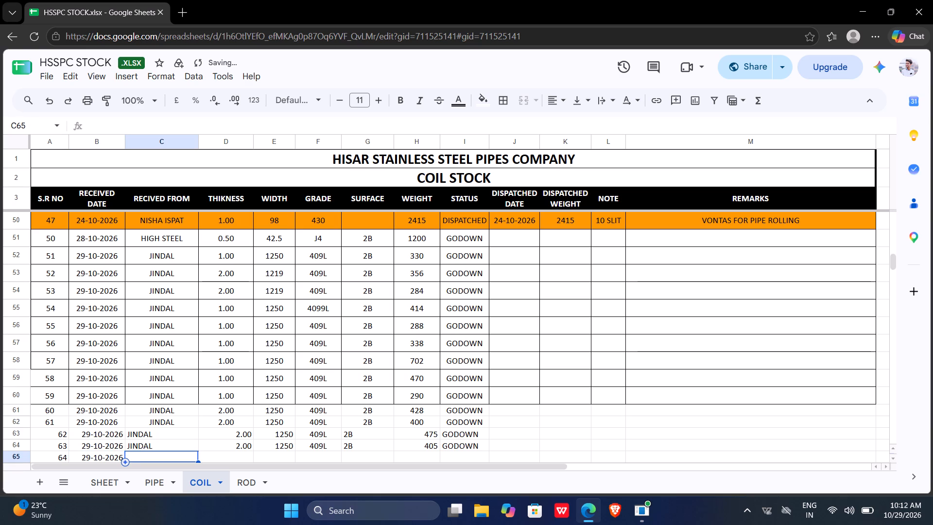
pyautogui.press('j')
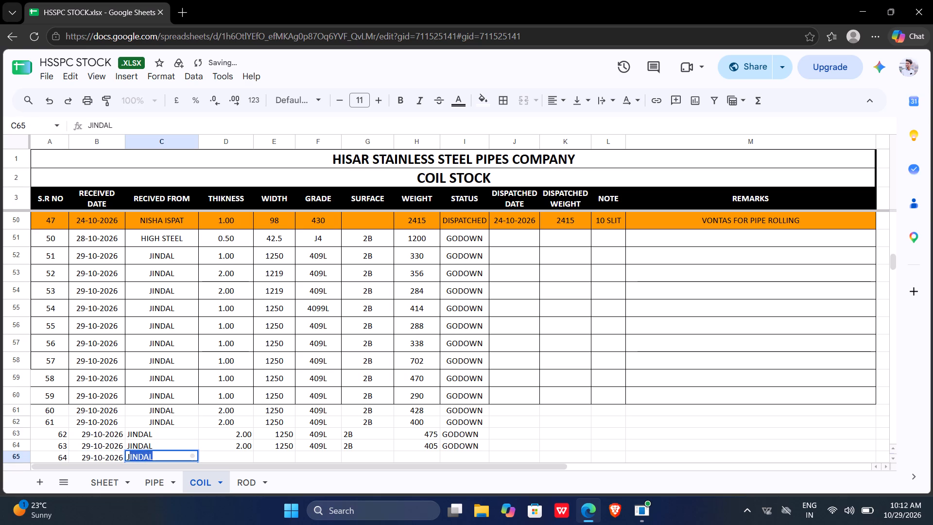
pyautogui.press('Right')
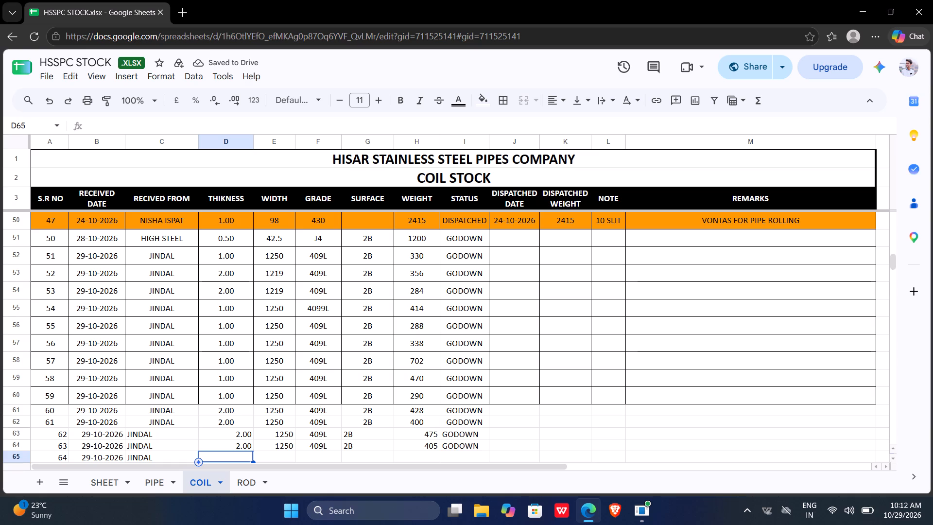
# Complete the S.R NO 64 entry with thickness 1, width 1250, grade 409L, surface 2B, weight 1105 and status GODOWN.
pyautogui.press('1')
pyautogui.press('Right')
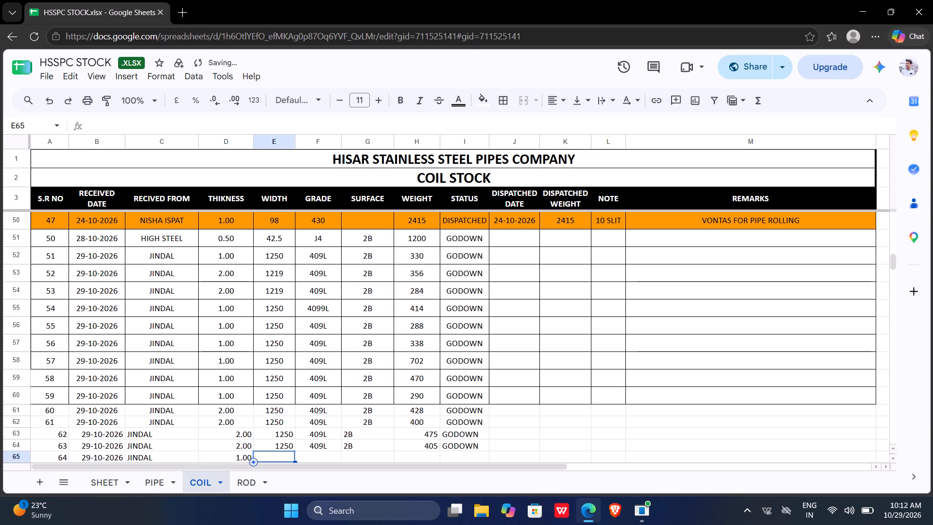
pyautogui.write('1250')
pyautogui.press('Right')
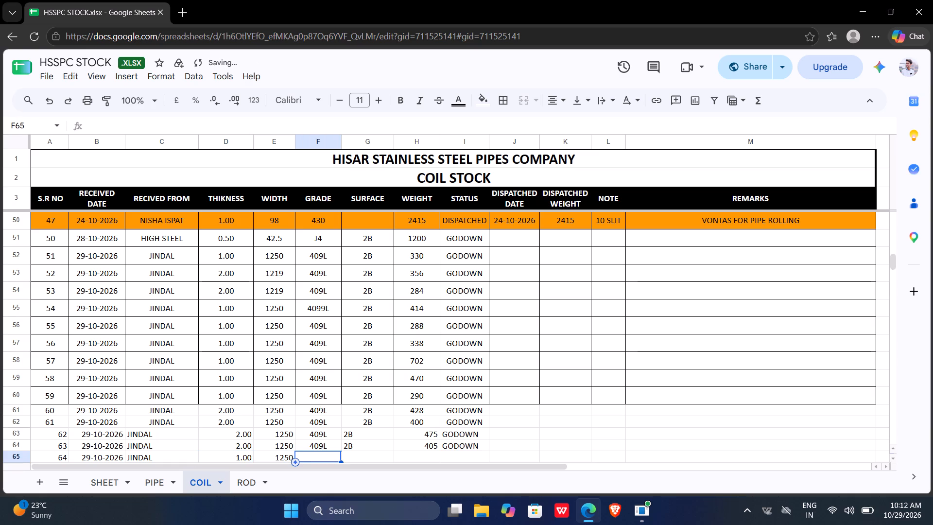
pyautogui.write('509')
pyautogui.press('BackSpace')
pyautogui.press('BackSpace')
pyautogui.press('BackSpace')
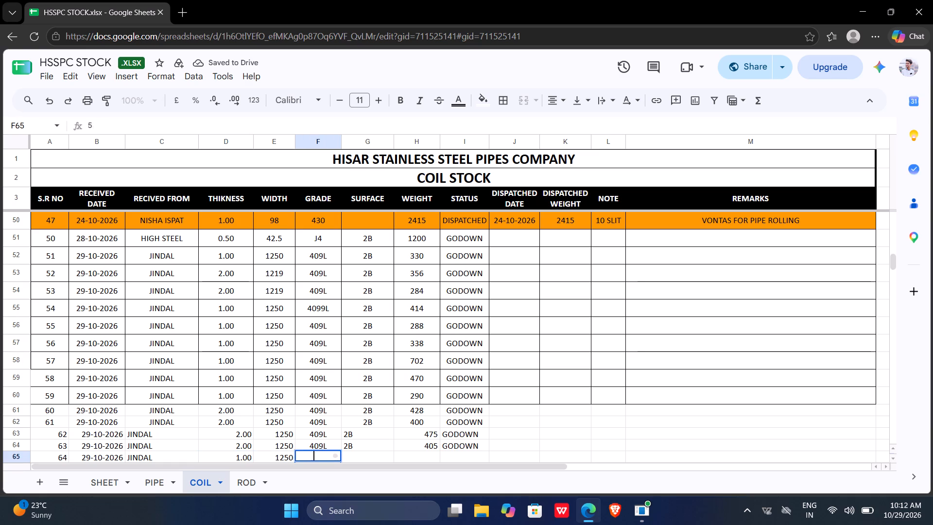
pyautogui.write('409L')
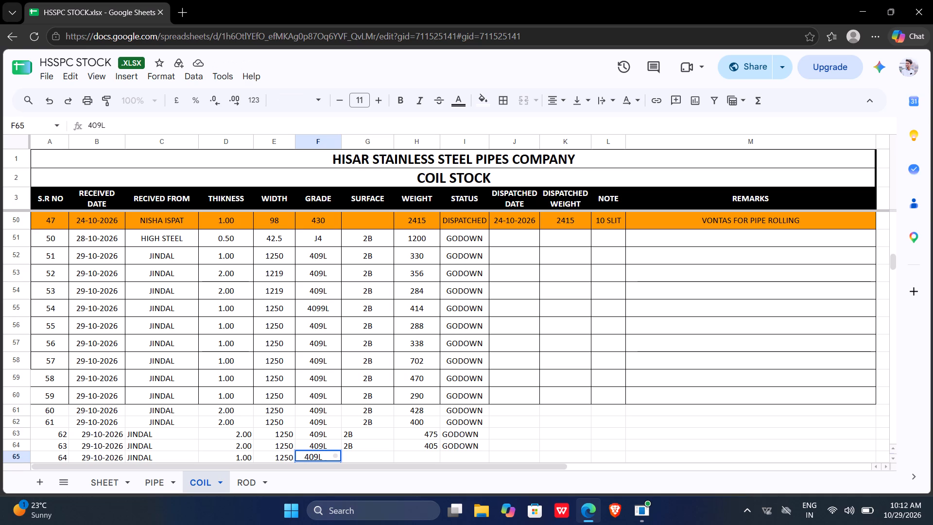
pyautogui.press('Right')
pyautogui.press('2')
pyautogui.press('b')
pyautogui.press('Down')
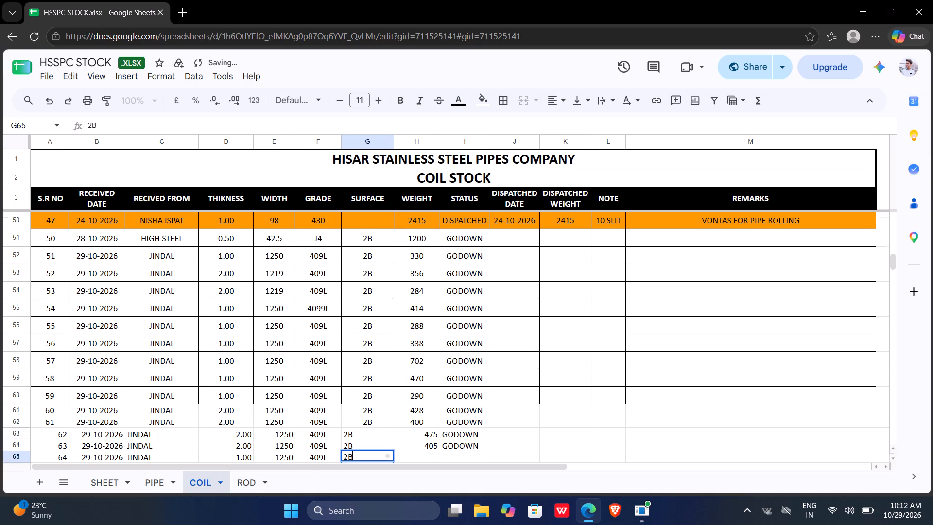
pyautogui.press('Right')
pyautogui.press('Up')
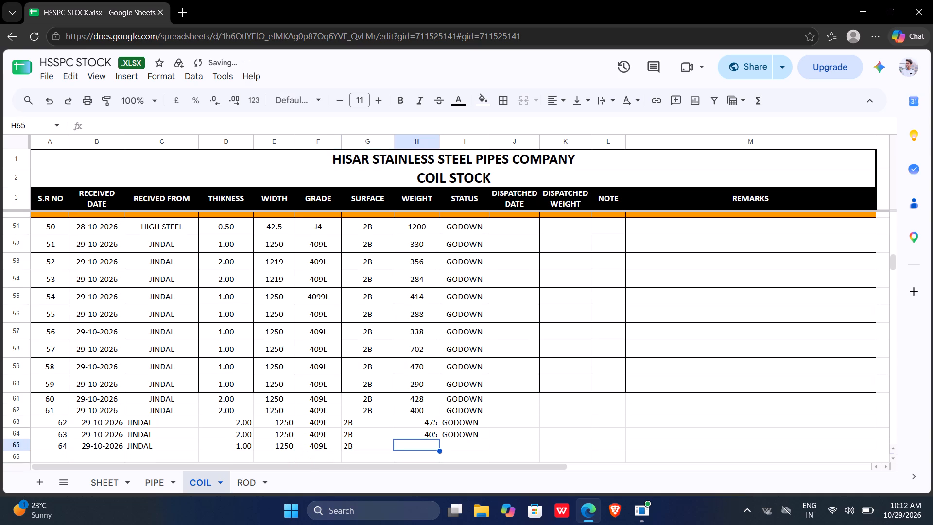
pyautogui.write('1105')
pyautogui.press('Right')
pyautogui.press('g')
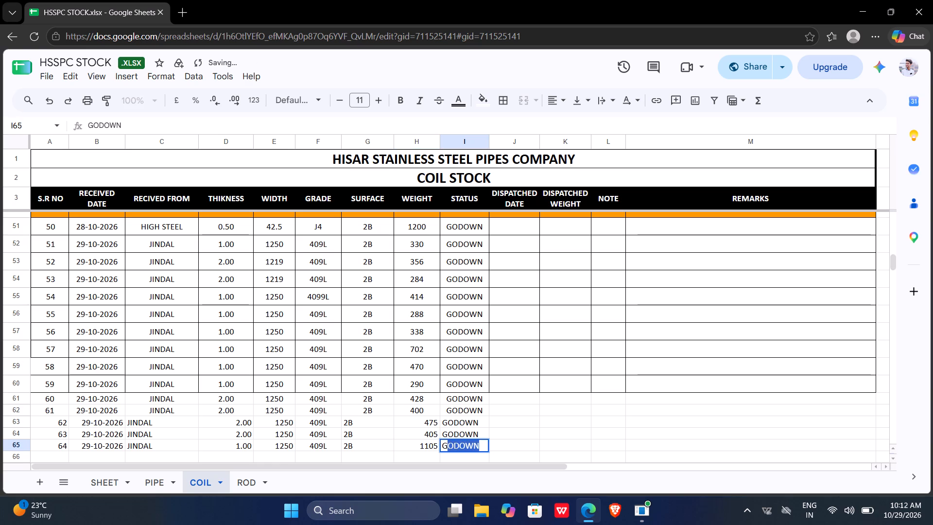
pyautogui.press('Down')
# Start the S.R NO 65 entry in the empty row below S.R NO 64 with received date 29-10-2026 and supplier JINDAL.
pyautogui.press('Left')
pyautogui.press('Left')
pyautogui.press('Left')
pyautogui.press('Left')
pyautogui.press('Left')
pyautogui.press('Left')
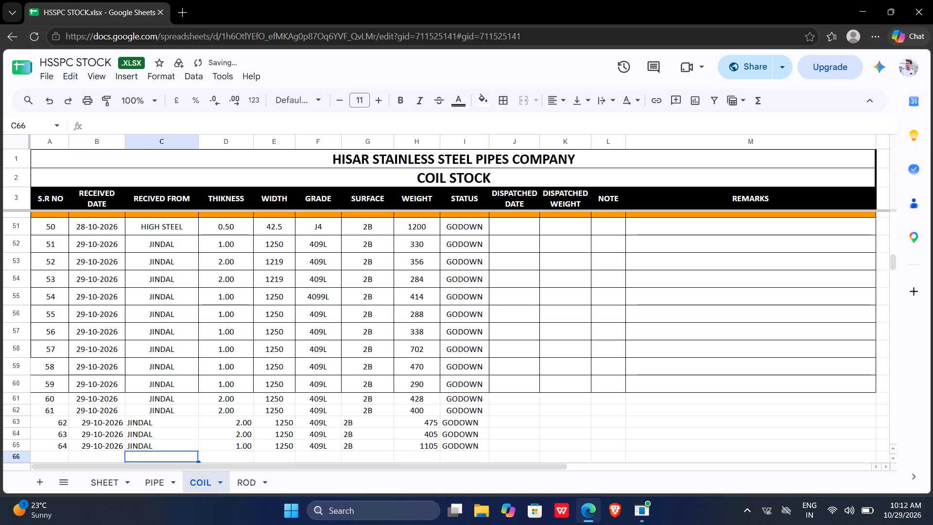
pyautogui.press('Left')
pyautogui.press('Left')
pyautogui.write('65')
pyautogui.press('Right')
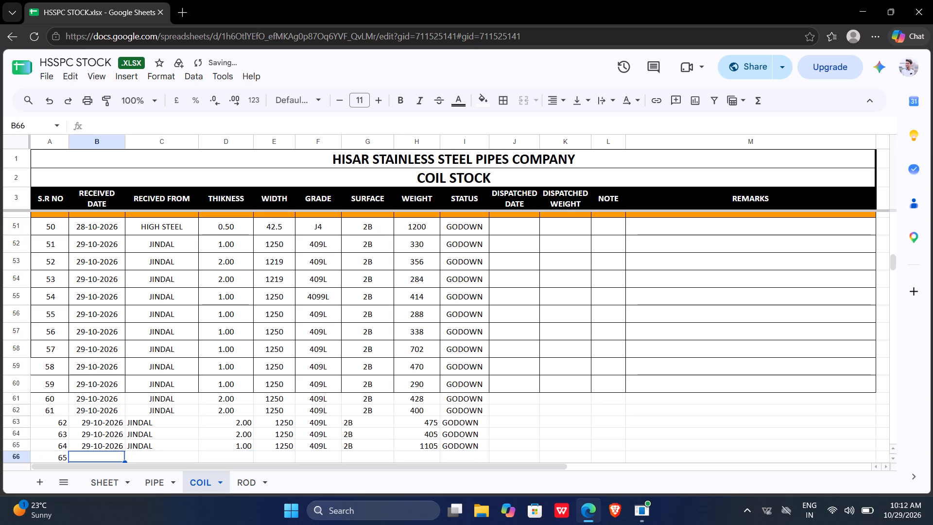
pyautogui.write('29-')
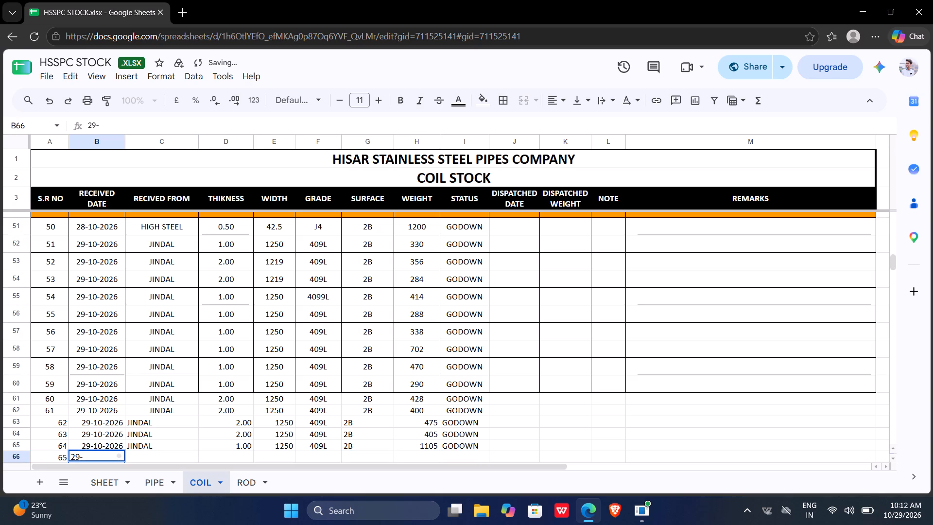
pyautogui.write('10-2026')
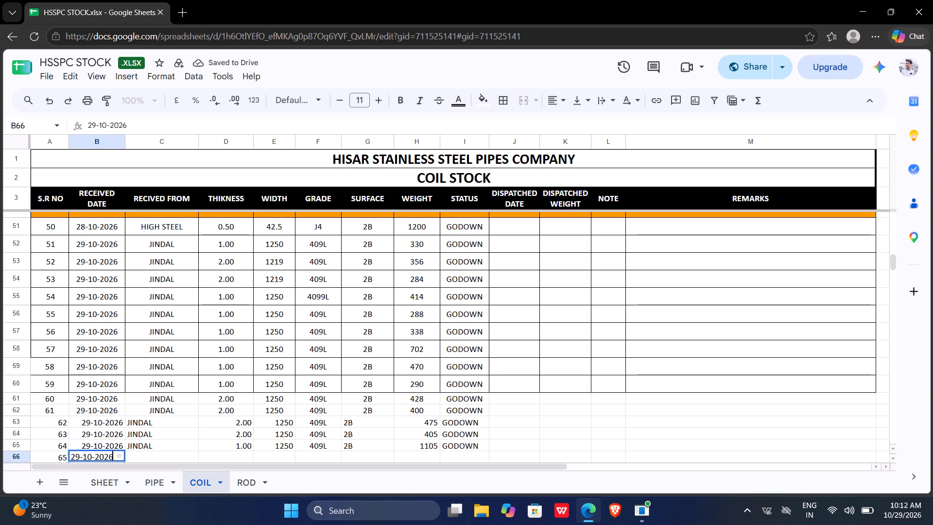
pyautogui.press('Right')
pyautogui.press('j')
pyautogui.press('Right')
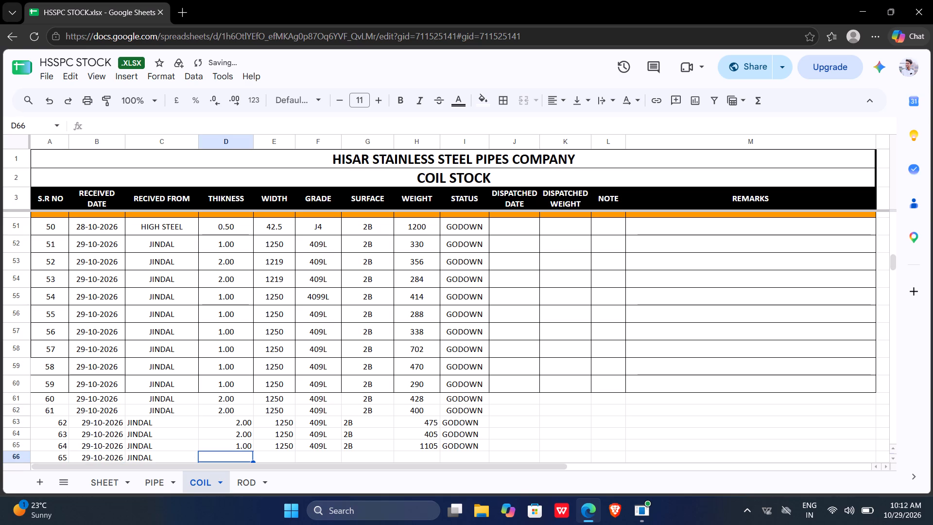
# Complete the S.R NO 65 entry with thickness 1, width 1250, grade 409L, surface 2B, weight 960 and status GODOWN.
pyautogui.press('1')
pyautogui.press('Right')
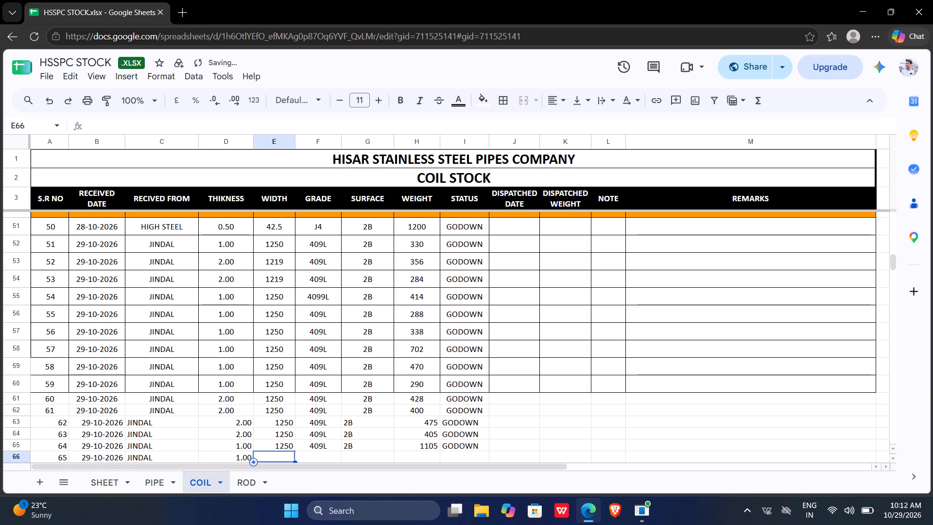
pyautogui.write('1250')
pyautogui.press('Right')
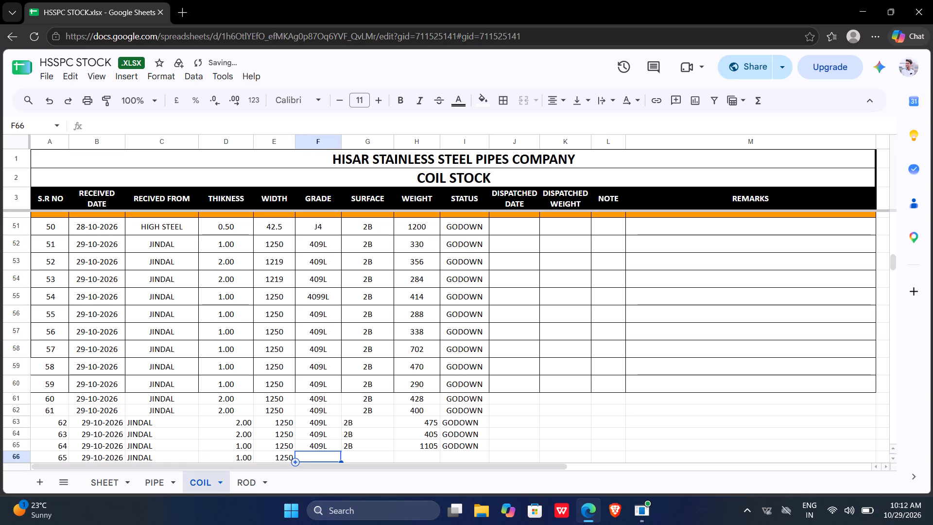
pyautogui.write('409;')
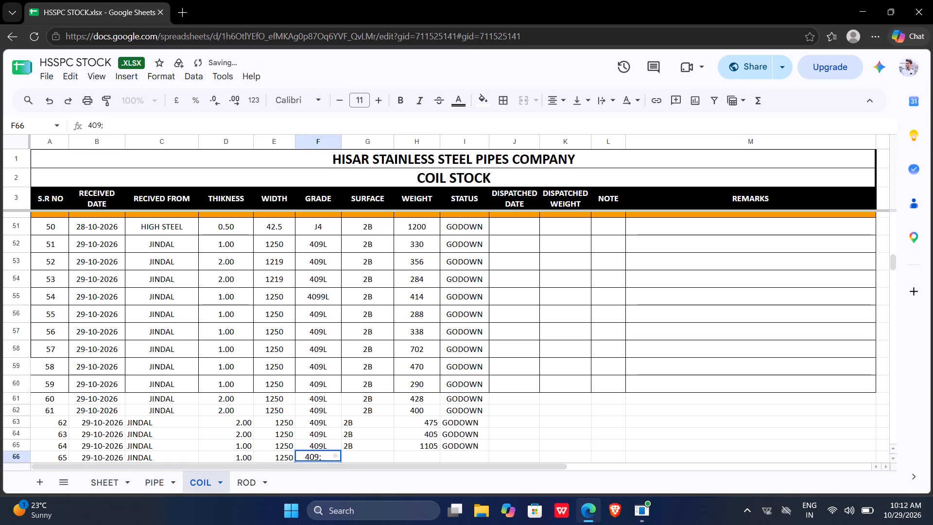
pyautogui.press('BackSpace')
pyautogui.press('l')
pyautogui.press('Right')
pyautogui.write('2B')
pyautogui.press('Right')
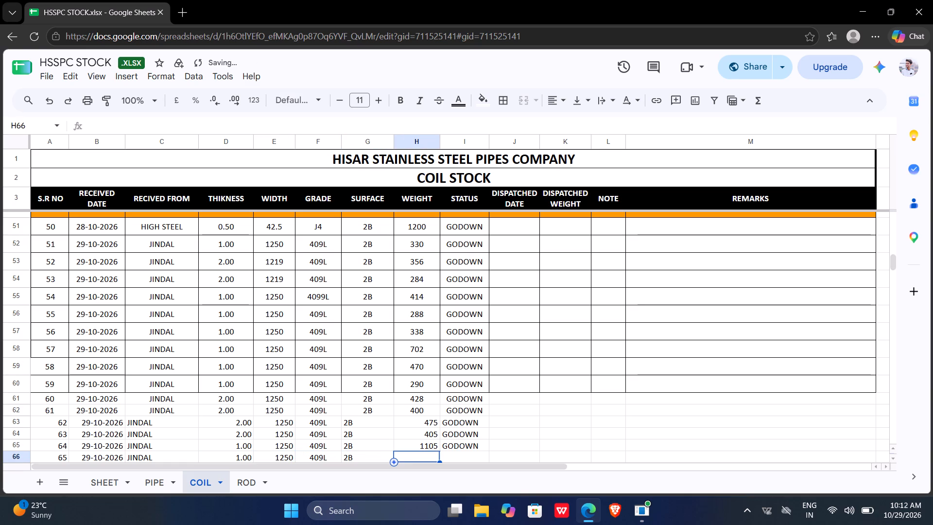
pyautogui.write('960')
pyautogui.press('Right')
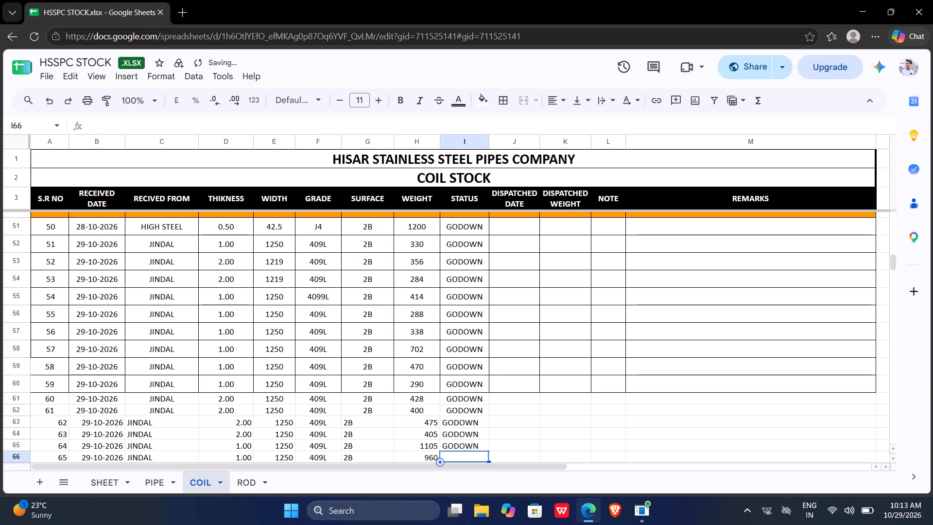
pyautogui.press('g')
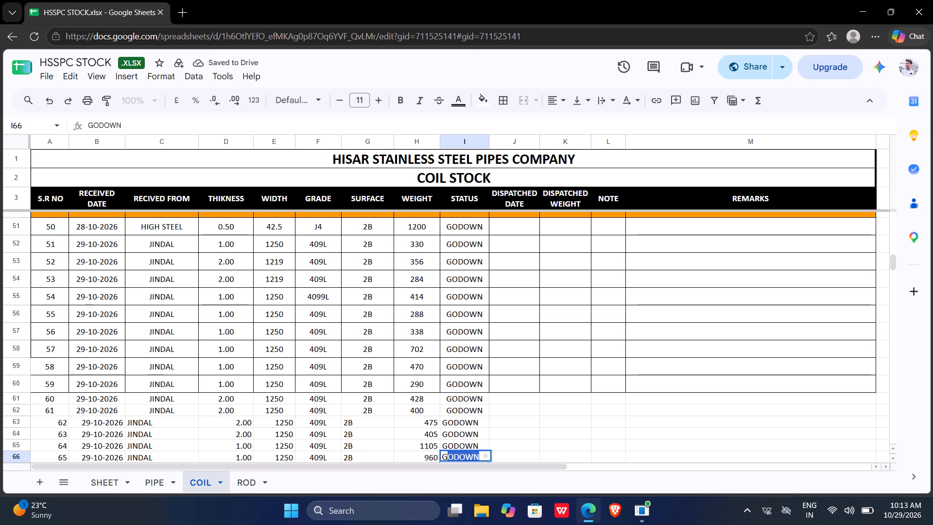
pyautogui.press('Down')
# Check the total weight of the JINDAL coils from S.R NO 51 through S.R NO 65.
pyautogui.press('Down')
pyautogui.press('Down')
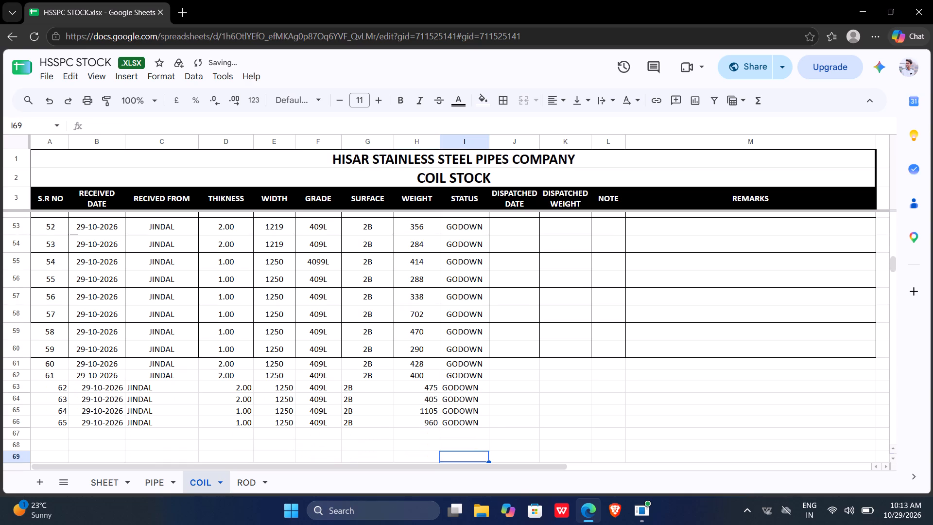
pyautogui.press('Left')
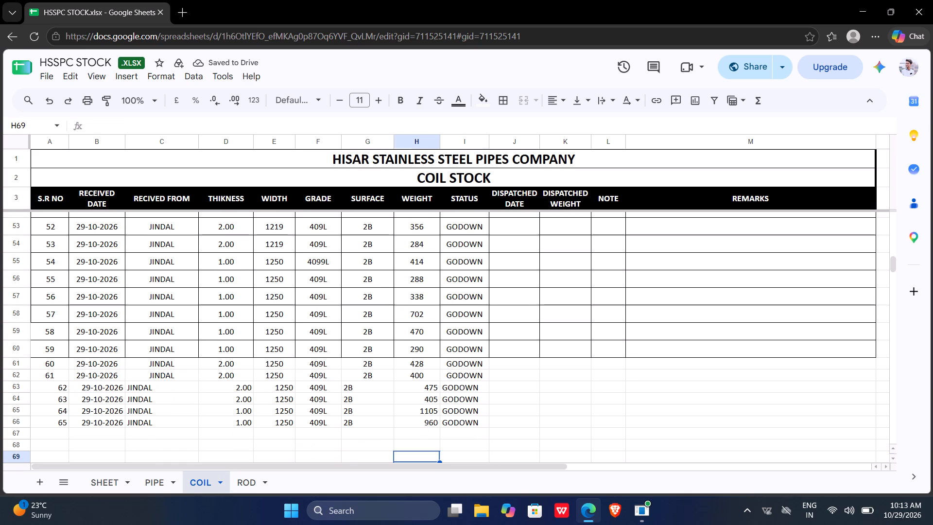
pyautogui.hotkey('shift', 'Up')
pyautogui.hotkey('shift', 'Up')
pyautogui.press('Up')
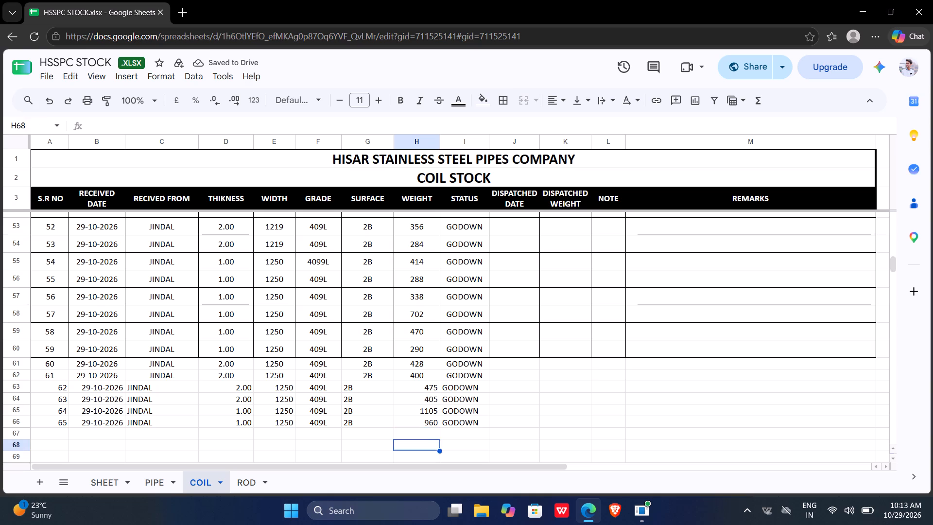
pyautogui.press('Up')
pyautogui.press('Up')
pyautogui.hotkey('shift', 'Up')
pyautogui.hotkey('shift', 'Up')
pyautogui.hotkey('shift', 'Up')
pyautogui.hotkey('shift', 'Up')
pyautogui.hotkey('shift', 'Up')
pyautogui.hotkey('shift', 'Up')
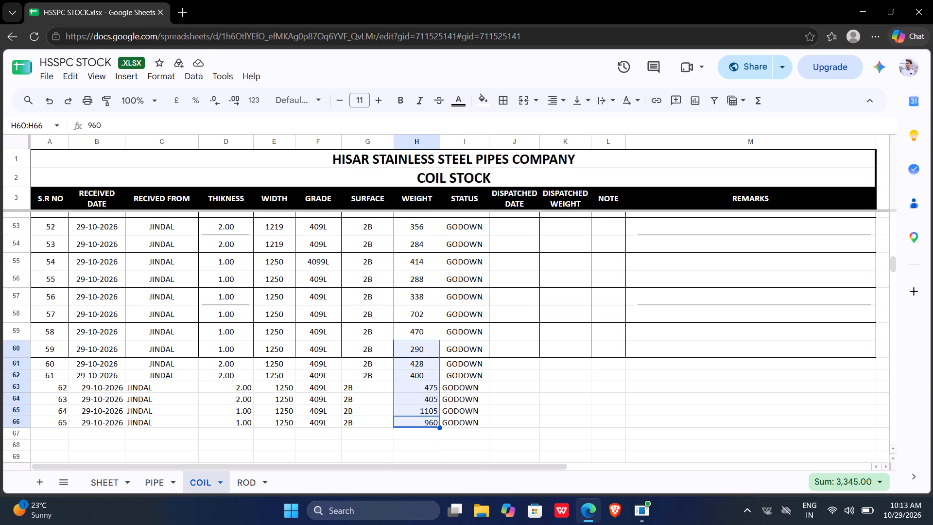
pyautogui.hotkey('shift', 'Up')
pyautogui.hotkey('shift', 'Up')
pyautogui.hotkey('shift', 'Up')
pyautogui.hotkey('shift', 'Up')
pyautogui.hotkey('shift', 'Up')
pyautogui.hotkey('shift', 'Up')
pyautogui.hotkey('shift', 'Up')
pyautogui.hotkey('shift', 'Up')
pyautogui.hotkey('shift', 'Up')
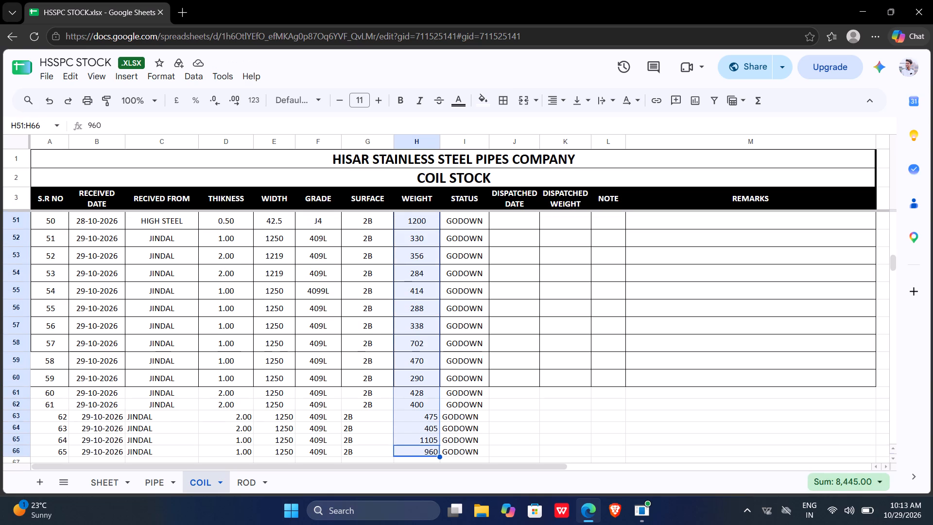
pyautogui.hotkey('shift', 'Down')
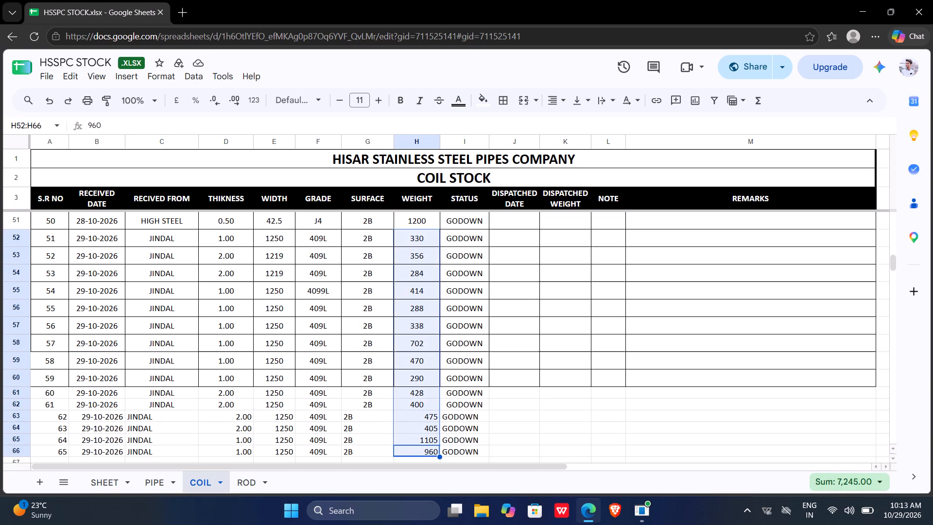
# Review each JINDAL coil's weight entry one by one, from S.R NO 51 down through S.R NO 65.
pyautogui.press('Up')
pyautogui.press('Up')
pyautogui.press('Up')
pyautogui.press('Up')
pyautogui.press('Up')
pyautogui.press('Up')
pyautogui.press('Up')
pyautogui.press('Up')
pyautogui.press('Up')
pyautogui.press('Up')
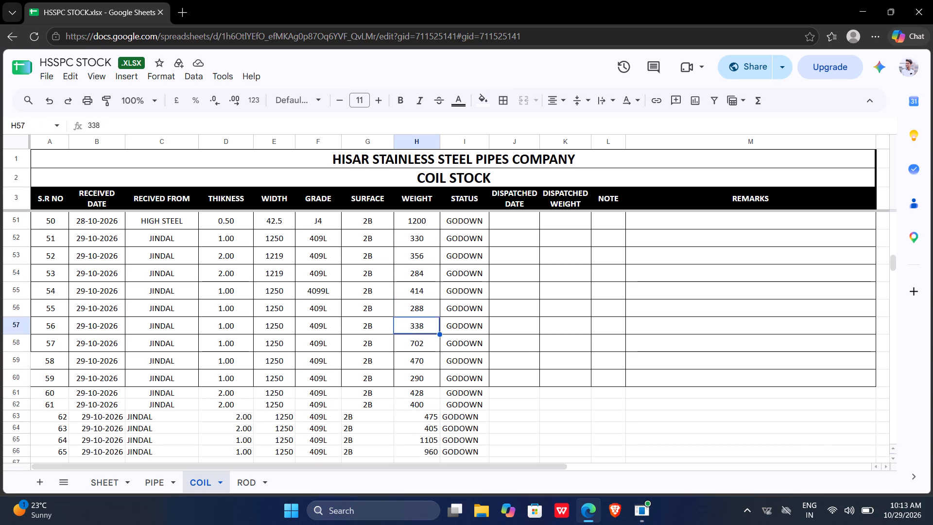
pyautogui.press('Up')
pyautogui.press('Up')
pyautogui.press('Up')
pyautogui.press('Up')
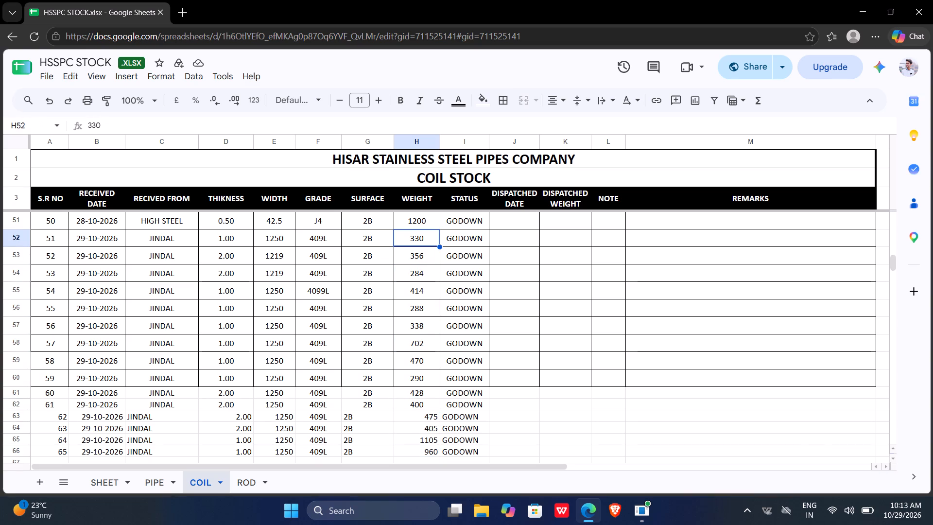
pyautogui.press('Down')
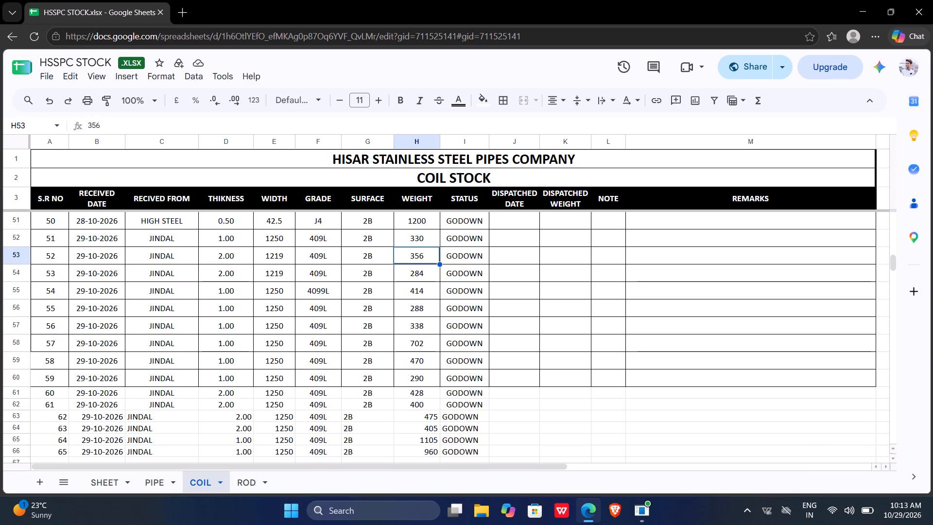
pyautogui.press('Down')
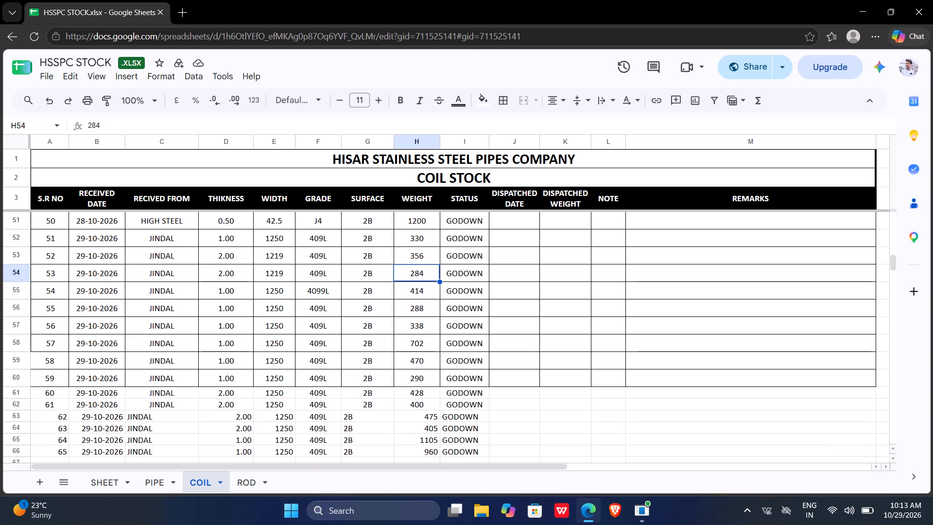
pyautogui.press('Down')
pyautogui.press('Down')
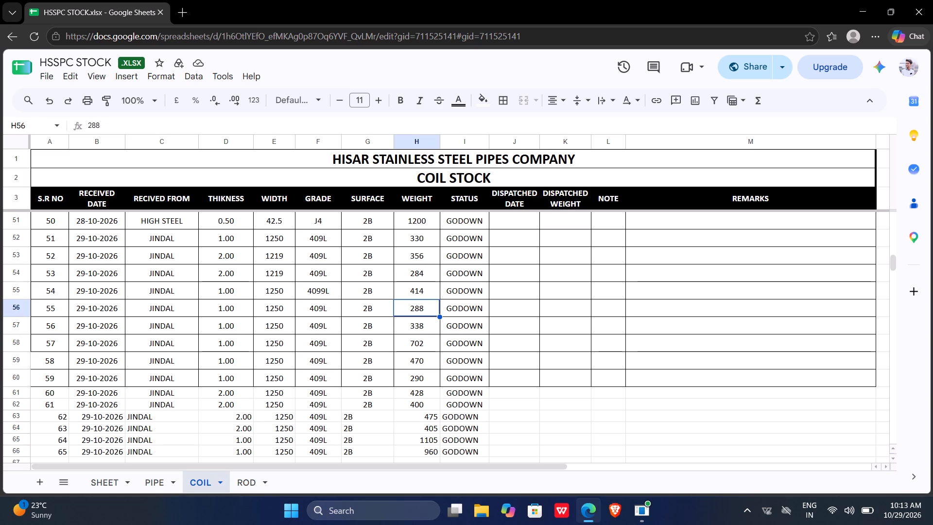
pyautogui.press('Down')
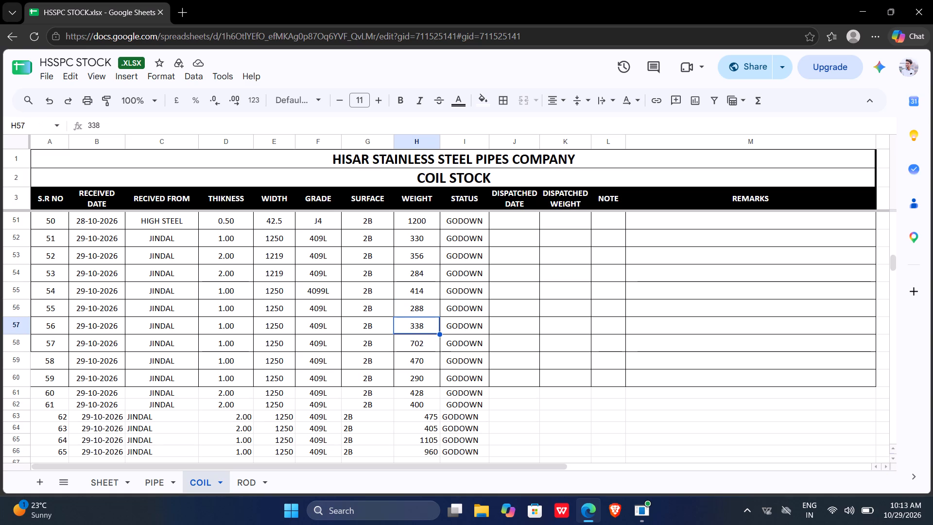
pyautogui.press('Down')
pyautogui.press('Down')
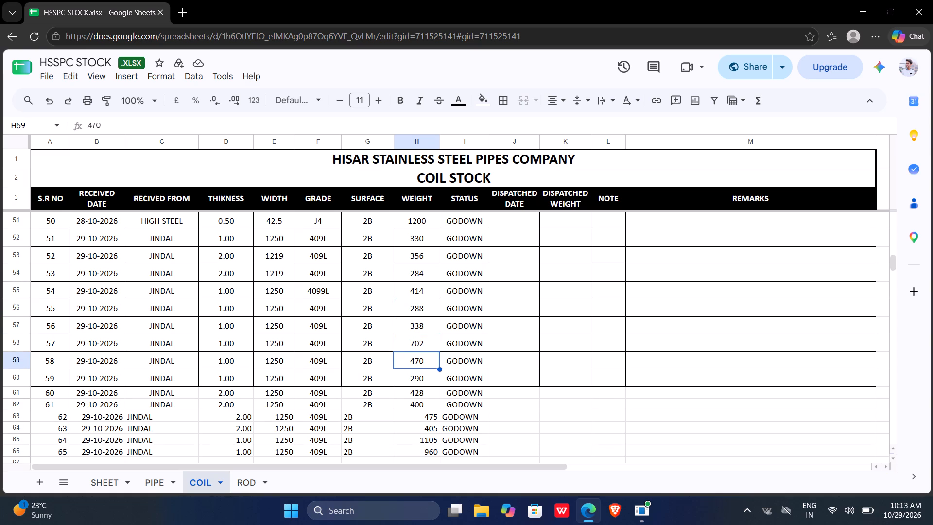
pyautogui.press('Down')
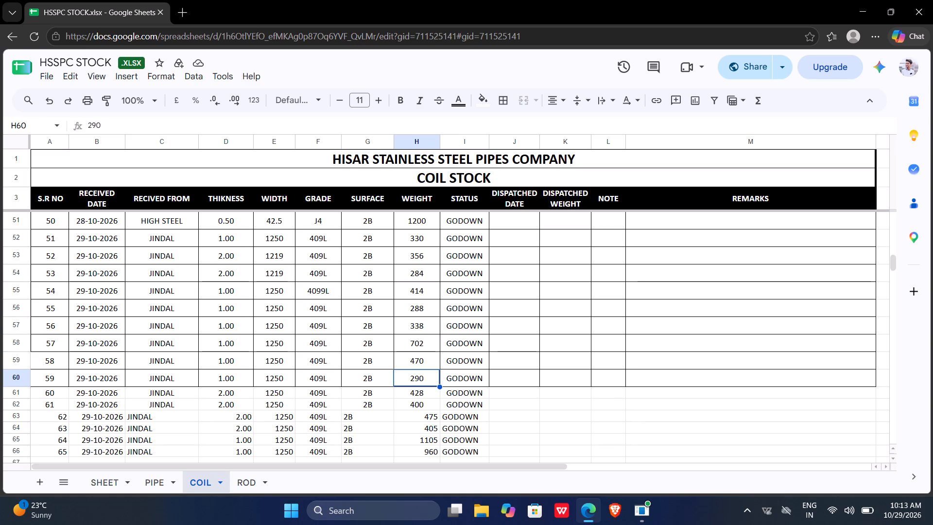
pyautogui.press('Down')
pyautogui.press('Down')
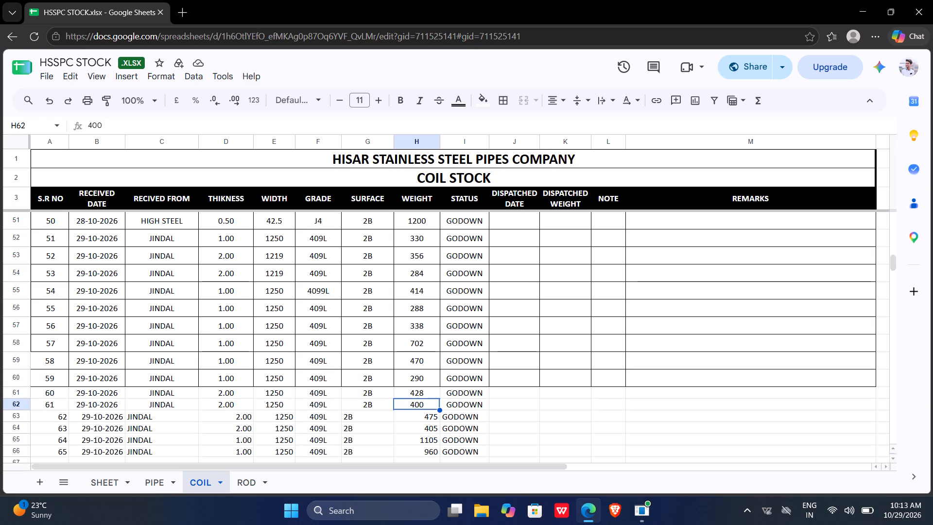
pyautogui.press('Down')
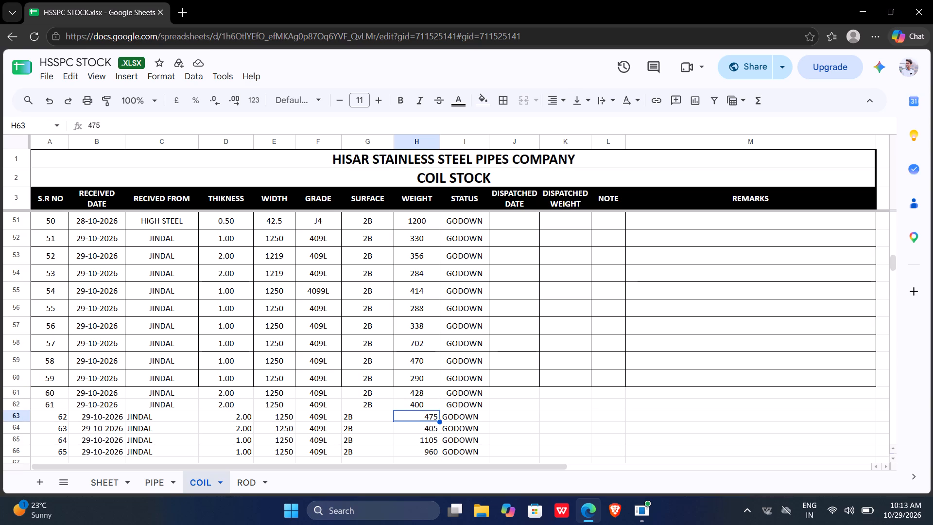
pyautogui.press('Down')
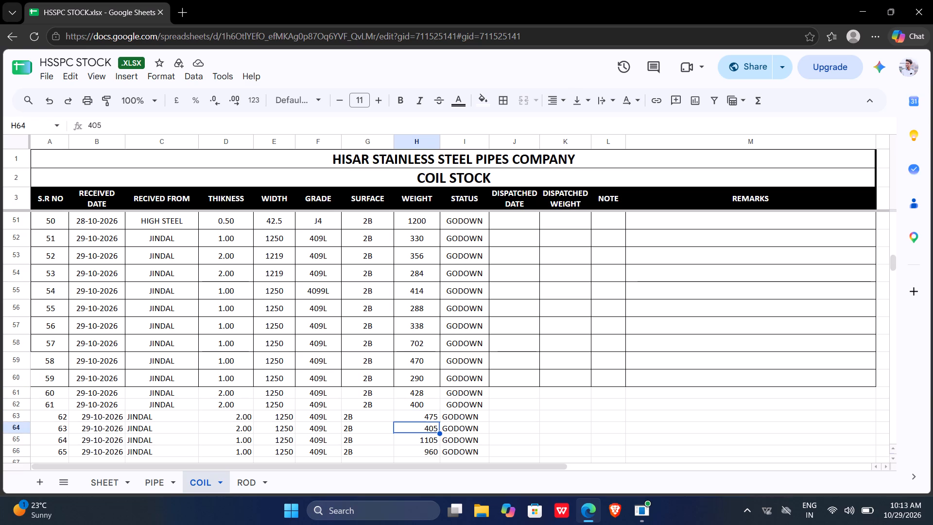
pyautogui.press('Down')
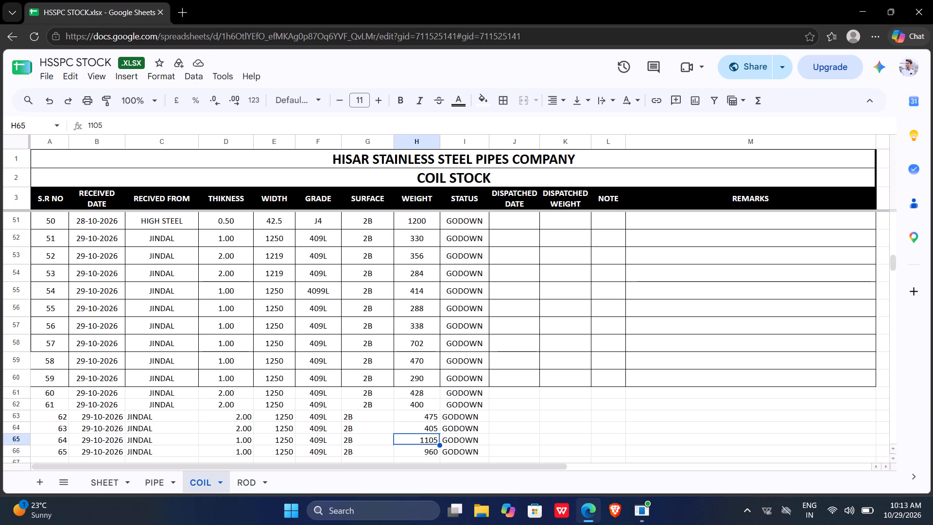
pyautogui.press('Down')
# Review the width entries of the JINDAL coils one by one, from S.R NO 65 back up to S.R NO 51.
pyautogui.press('Left')
pyautogui.press('Left')
pyautogui.press('Left')
pyautogui.press('Right')
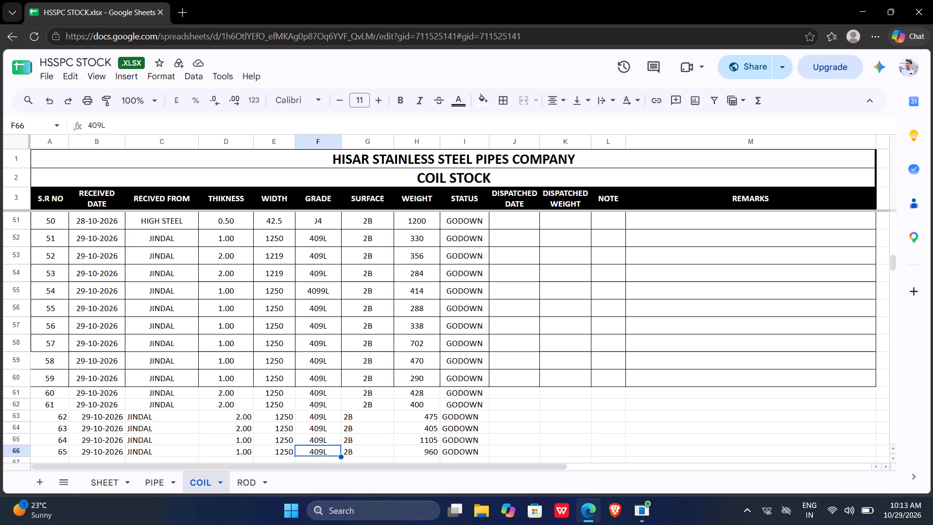
pyautogui.press('Left')
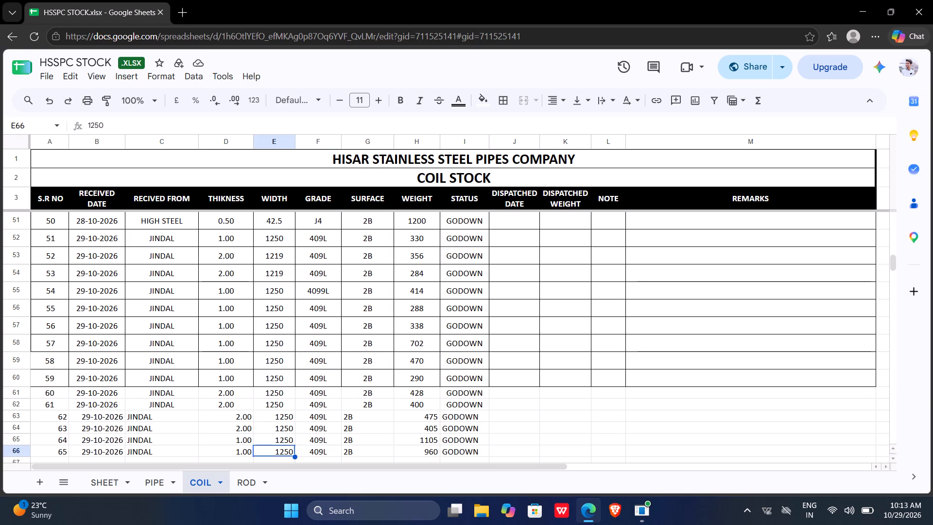
pyautogui.press('Up')
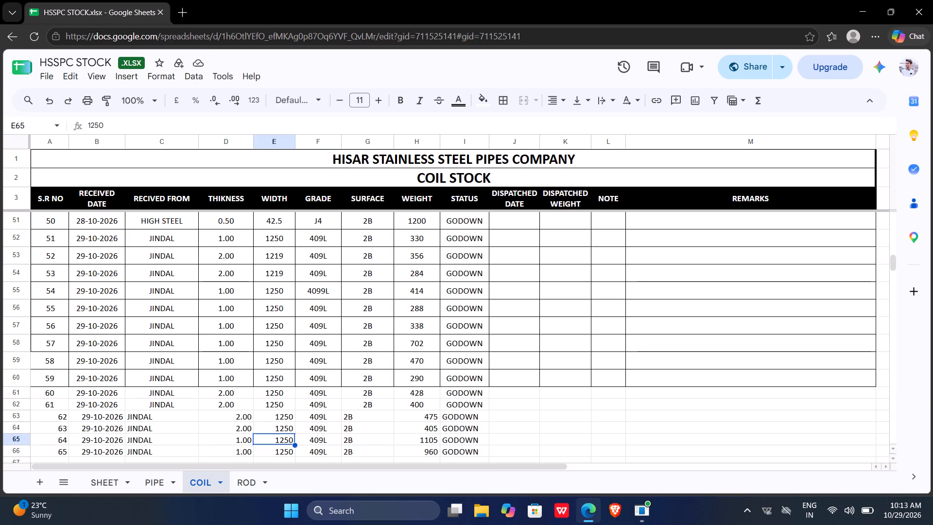
pyautogui.press('Up')
pyautogui.press('Up')
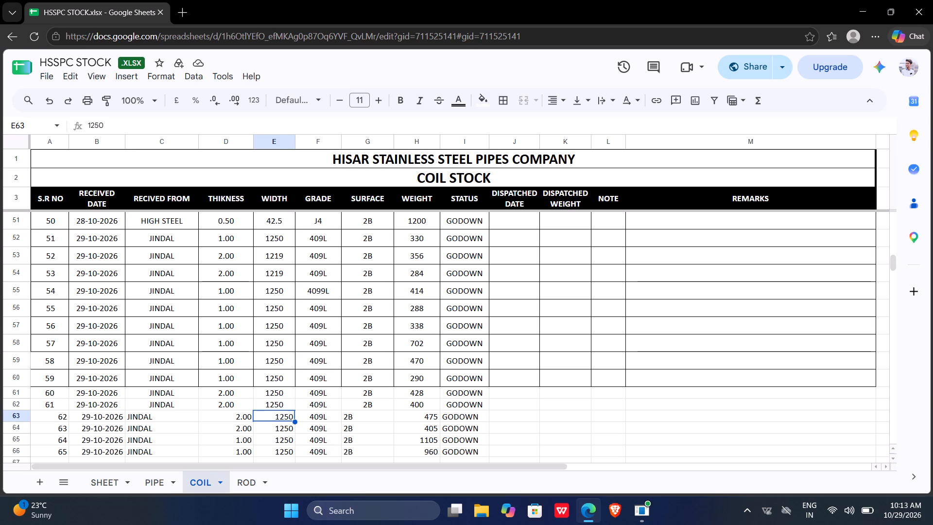
pyautogui.press('Up')
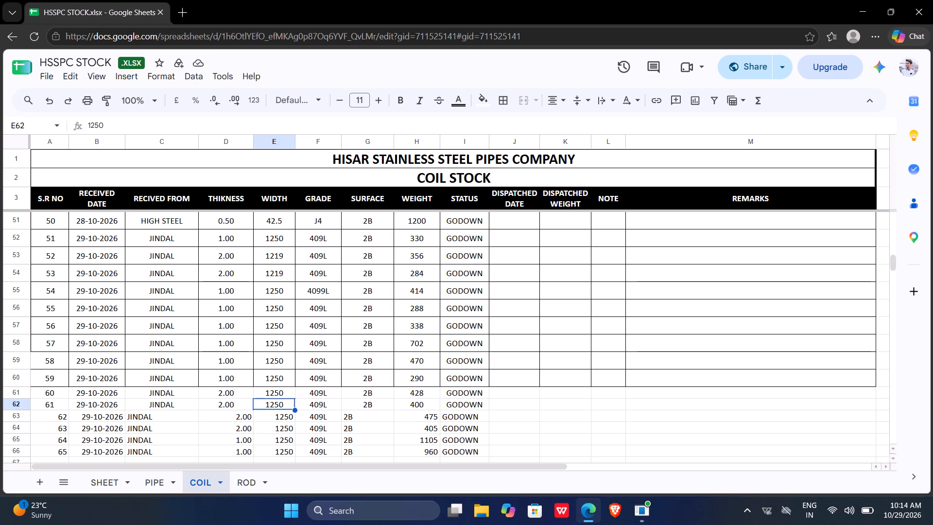
pyautogui.press('Up')
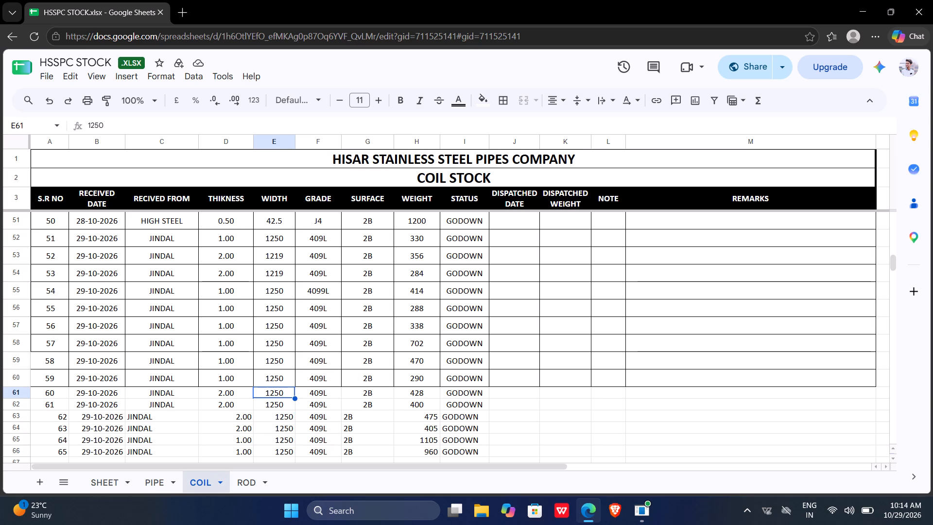
pyautogui.press('Up')
pyautogui.press('Up')
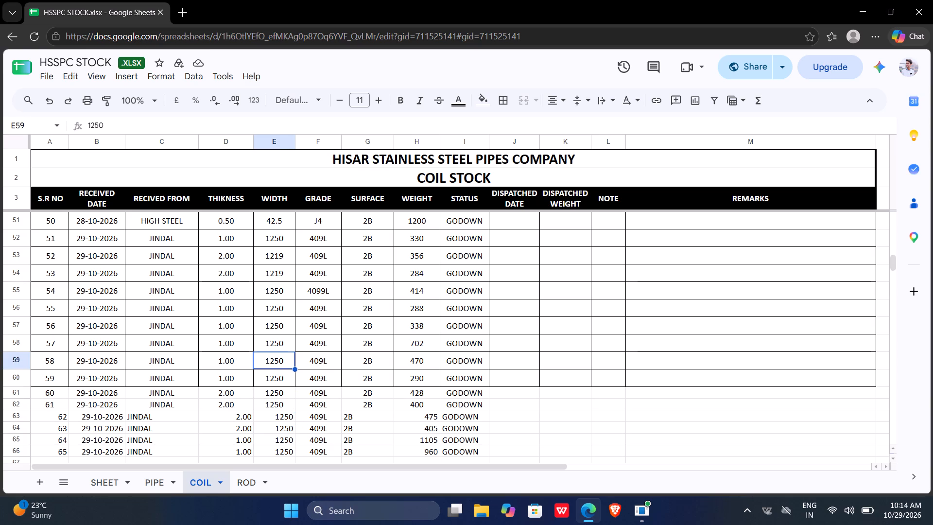
pyautogui.press('Up')
pyautogui.press('Up')
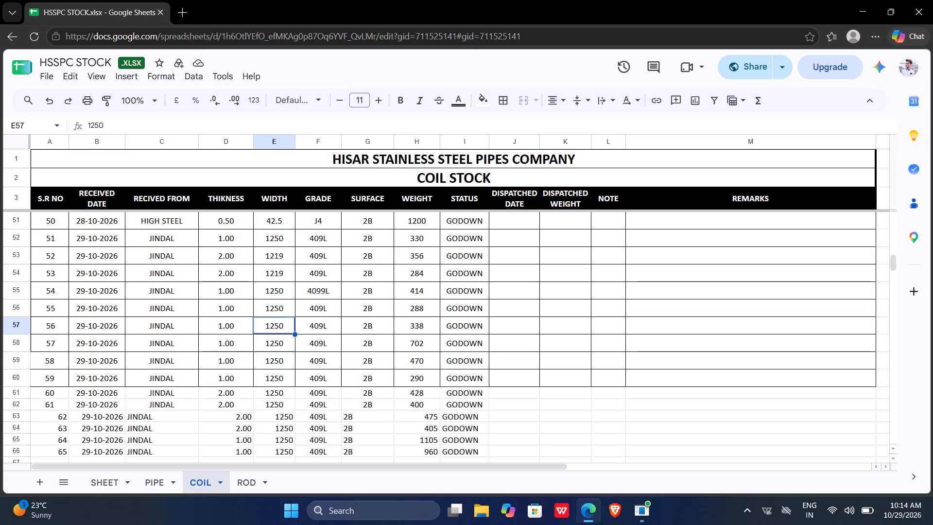
pyautogui.press('Up')
pyautogui.press('Up')
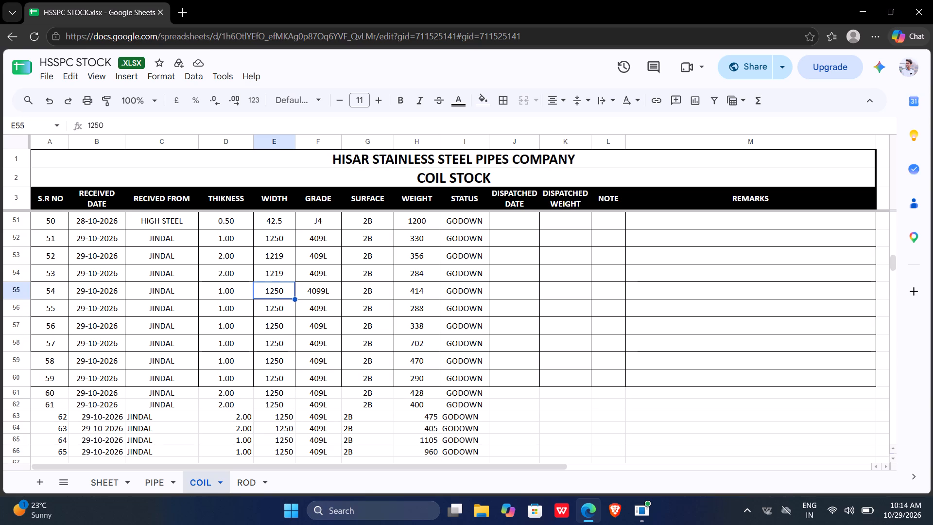
pyautogui.press('Up')
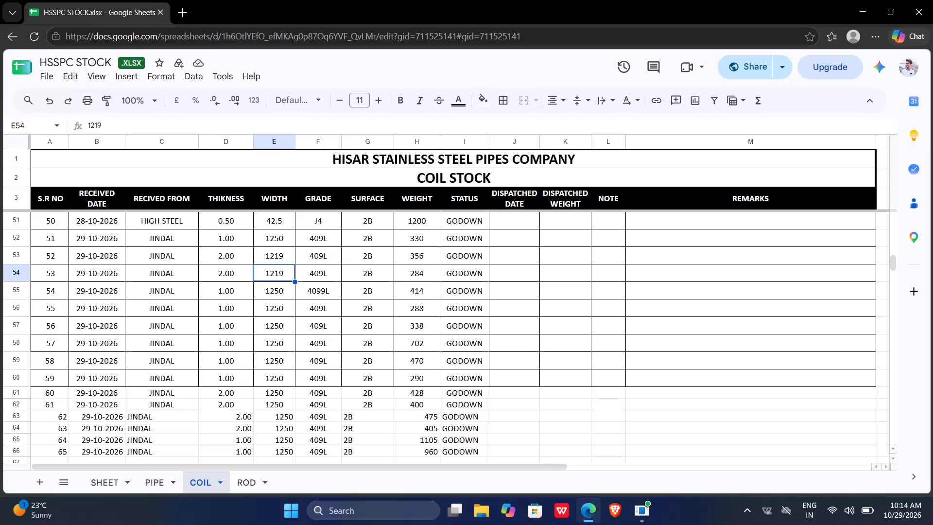
pyautogui.press('Up')
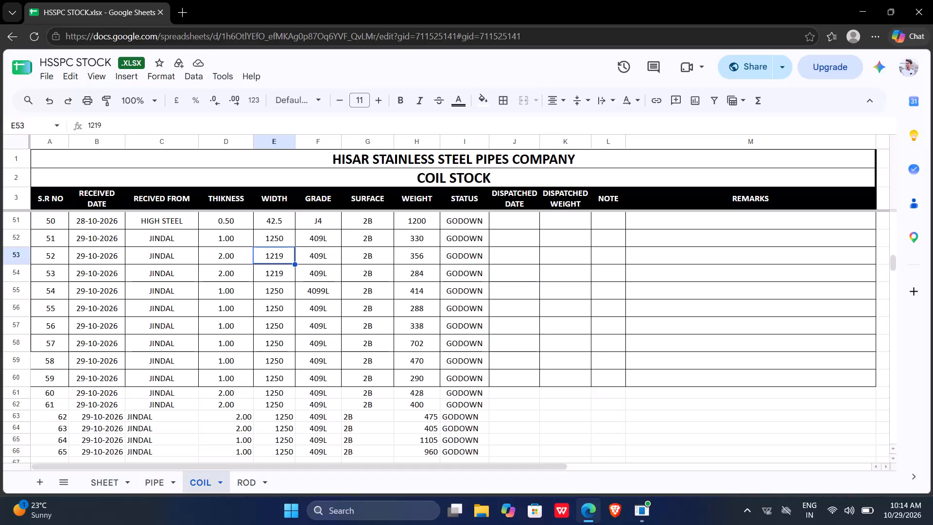
pyautogui.press('Up')
# Review the thickness entries of the JINDAL coils one by one, from S.R NO 51 down through S.R NO 65.
pyautogui.press('Left')
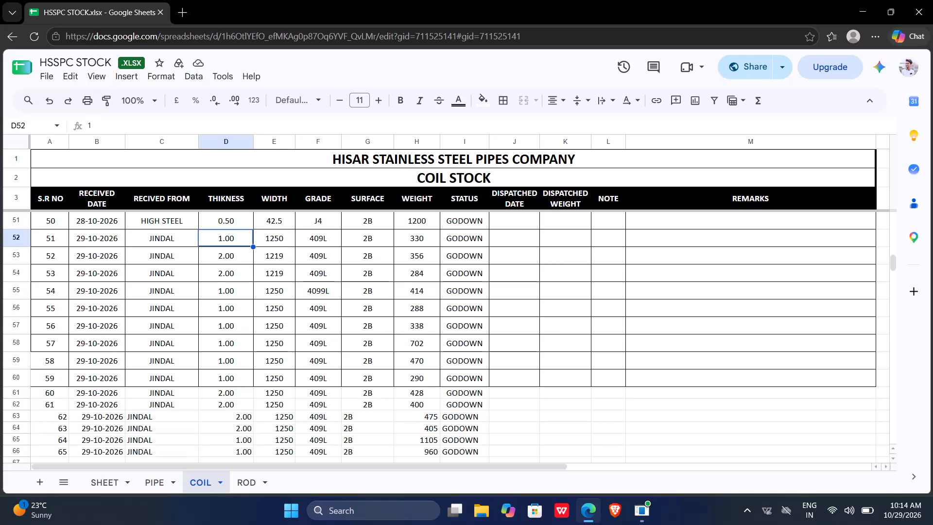
pyautogui.press('Down')
pyautogui.press('Down')
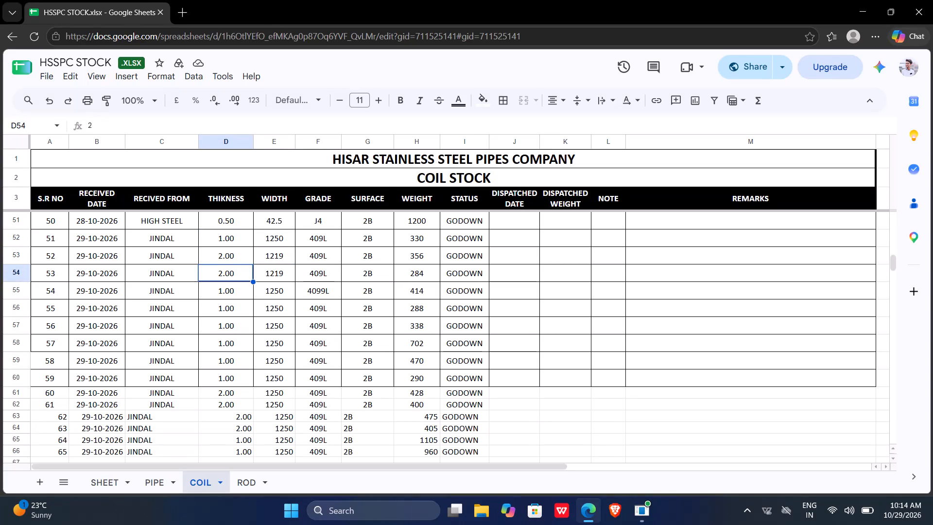
pyautogui.press('Down')
pyautogui.press('Down')
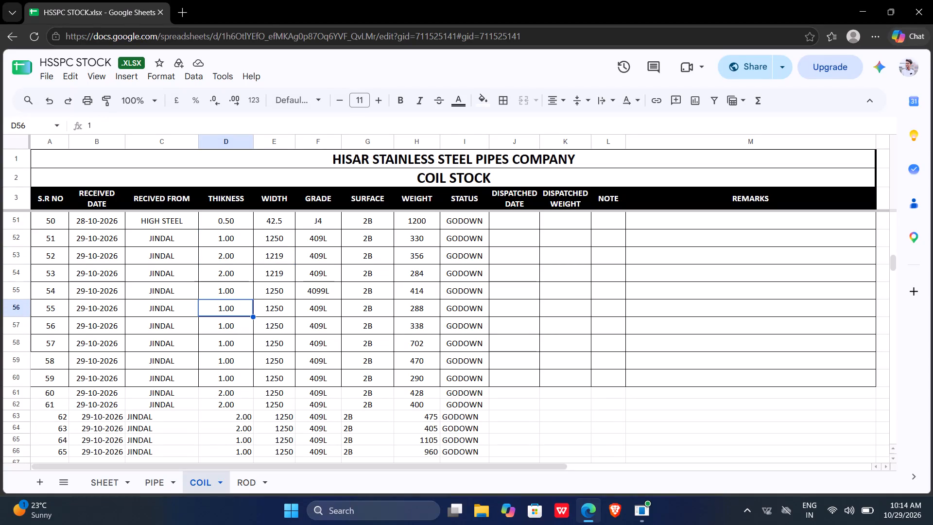
pyautogui.press('Down')
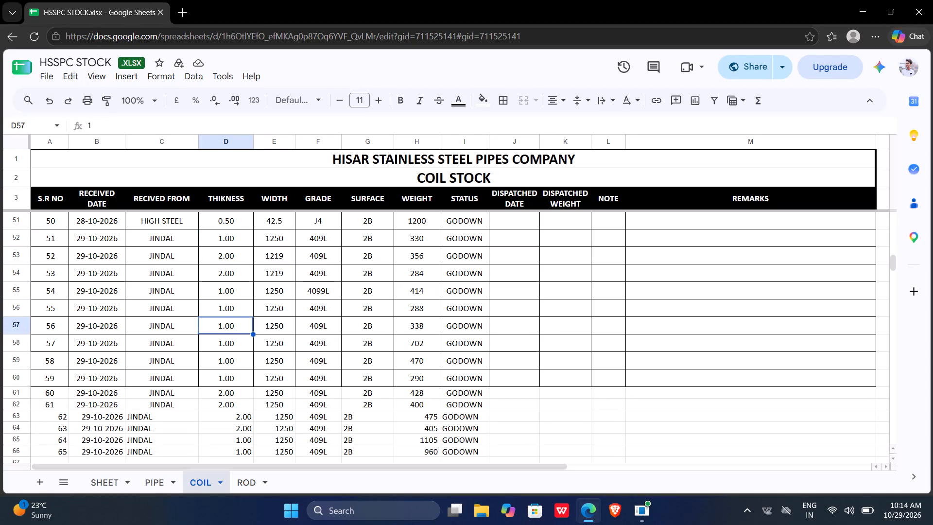
pyautogui.press('Down')
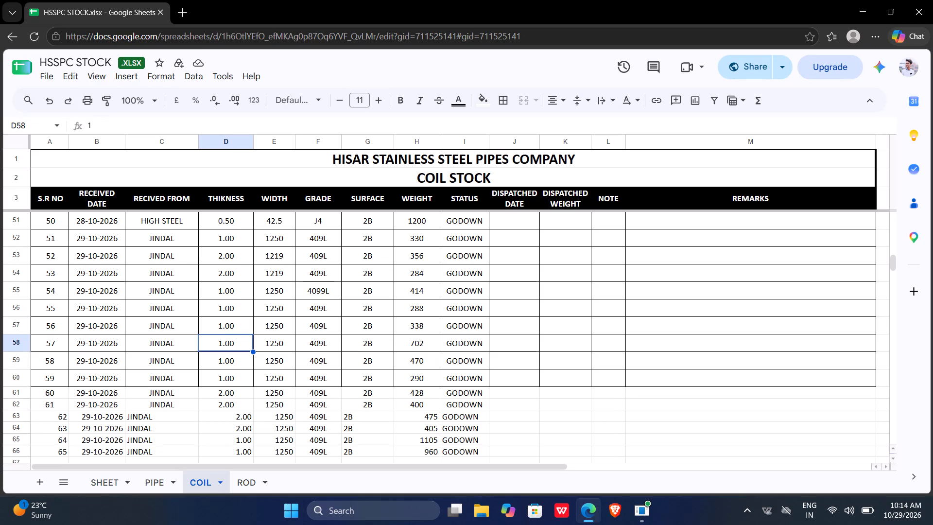
pyautogui.press('Down')
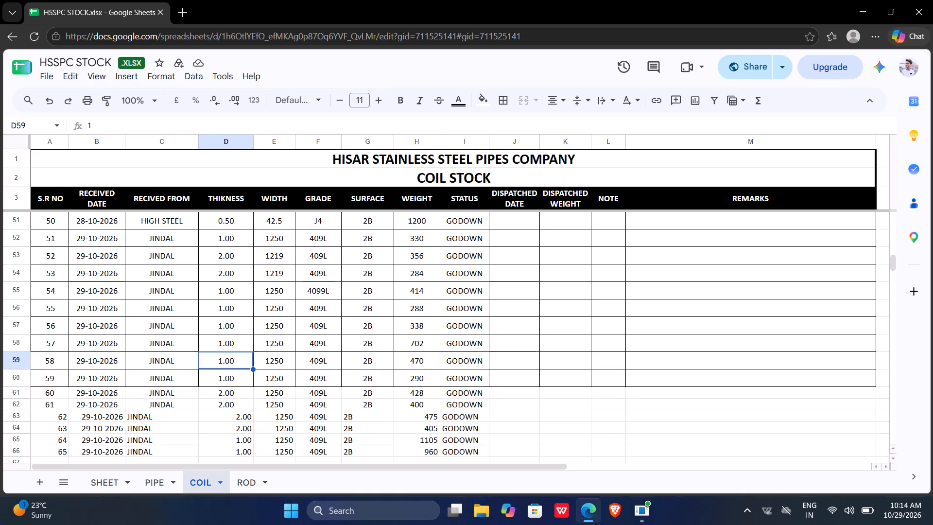
pyautogui.press('Down')
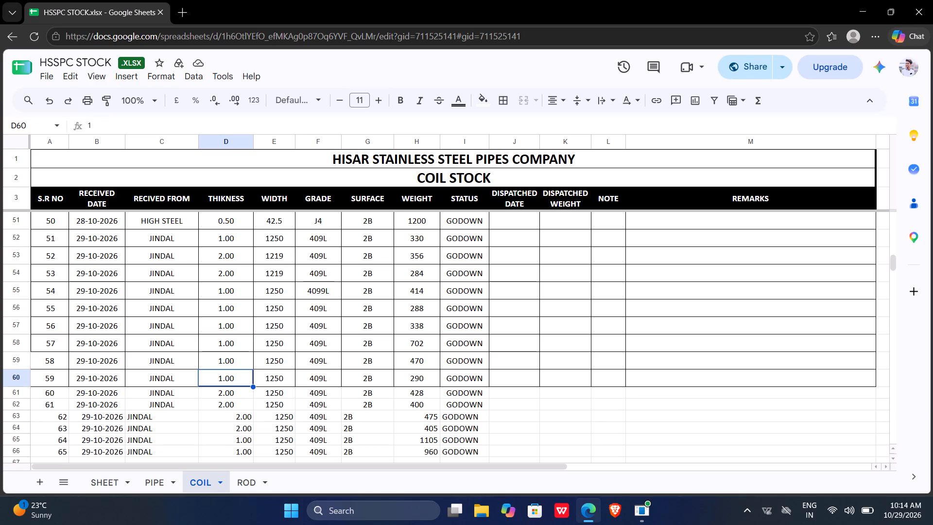
pyautogui.press('Down')
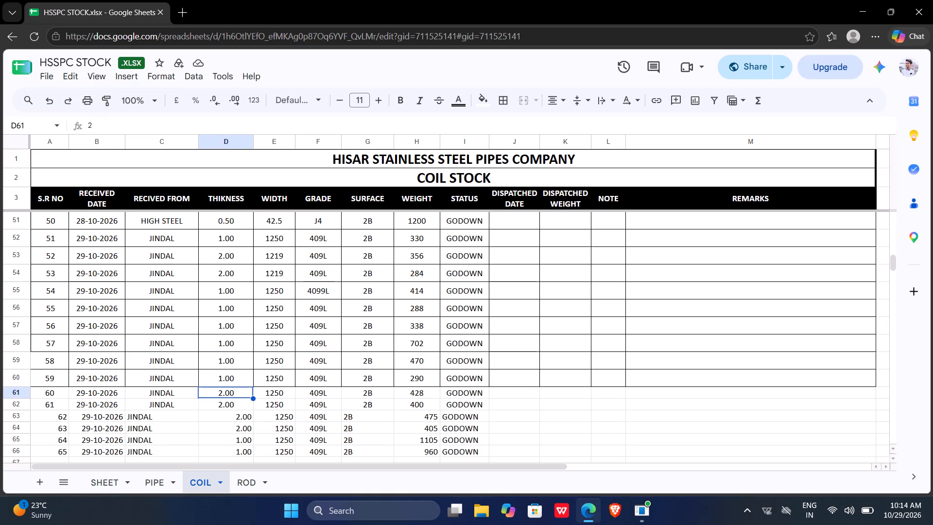
pyautogui.press('Down')
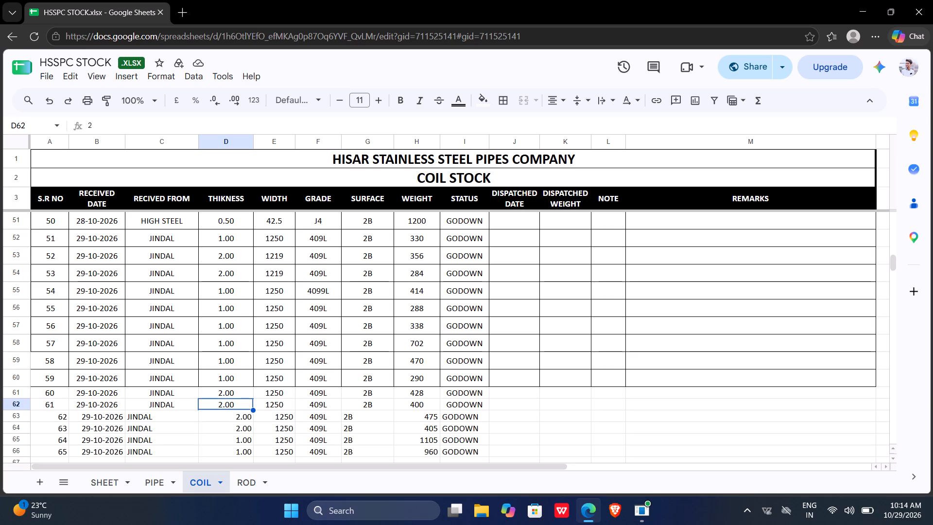
pyautogui.press('Down')
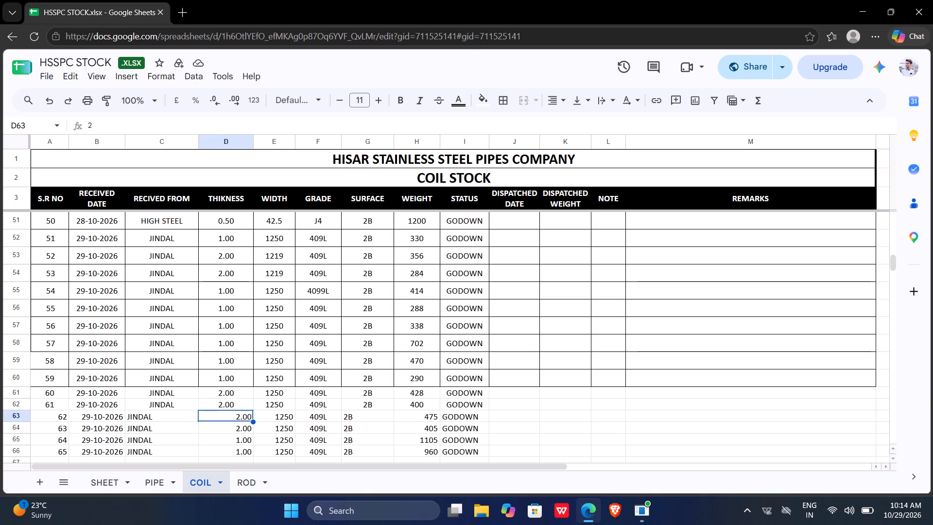
pyautogui.press('Down')
pyautogui.press('Down')
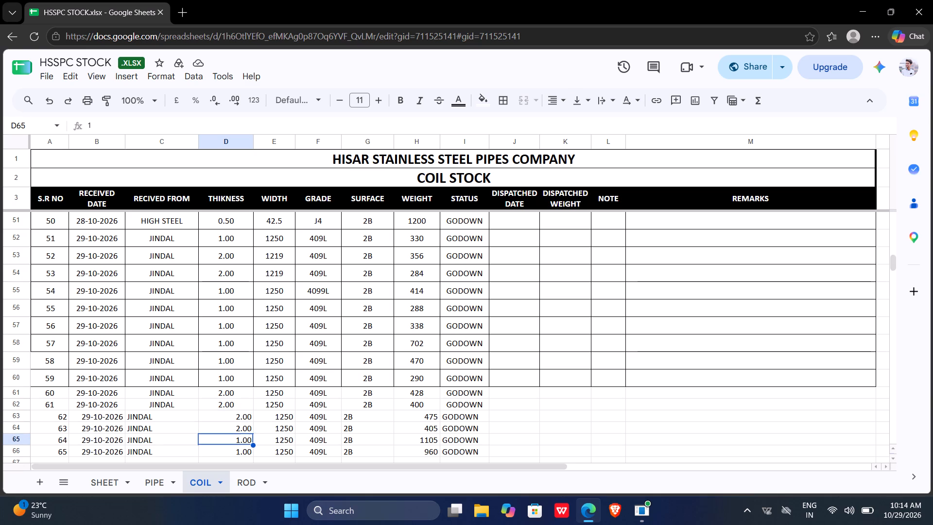
pyautogui.press('Down')
pyautogui.press('Down')
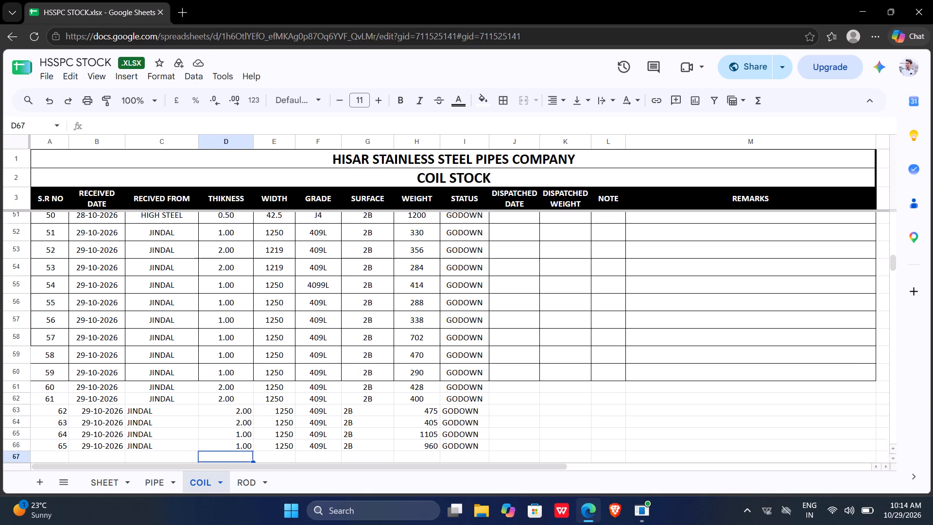
# Apply all borders to the range A61:M69, from S.R NO 60 through the blank rows below S.R NO 65.
pyautogui.press('Left')
pyautogui.press('Left')
pyautogui.press('Left')
pyautogui.press('Down')
pyautogui.press('Down')
pyautogui.press('Up')
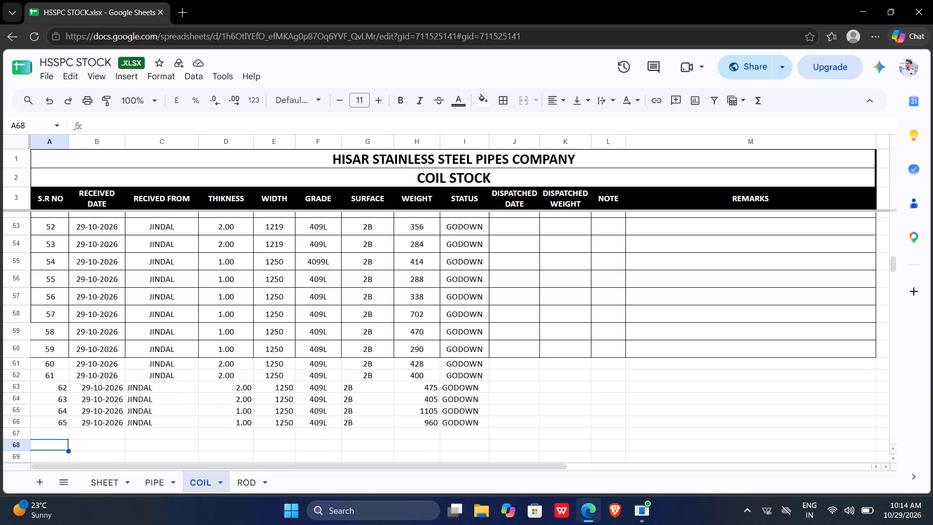
pyautogui.press('Down')
pyautogui.hotkey('shift', 'Up')
pyautogui.hotkey('shift', 'Up')
pyautogui.hotkey('shift', 'Up')
pyautogui.hotkey('shift', 'Up')
pyautogui.hotkey('shift', 'Up')
pyautogui.hotkey('shift', 'Up')
pyautogui.hotkey('shift', 'Up')
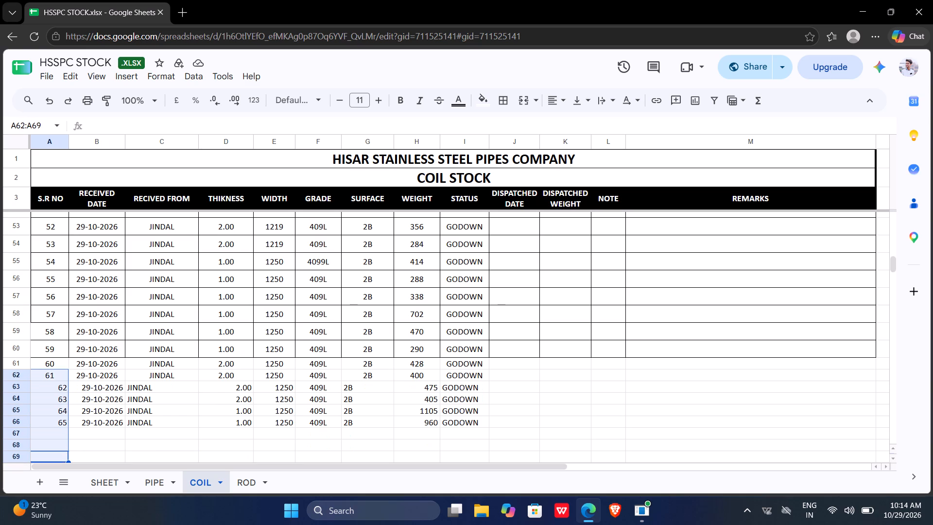
pyautogui.hotkey('shift', 'Up')
pyautogui.hotkey('shift', 'Right')
pyautogui.hotkey('shift', 'Right')
pyautogui.hotkey('shift', 'Right')
pyautogui.hotkey('shift', 'Right')
pyautogui.hotkey('shift', 'Right')
pyautogui.hotkey('shift', 'Right')
pyautogui.hotkey('shift', 'Right')
pyautogui.hotkey('shift', 'Right')
pyautogui.hotkey('shift', 'Right')
pyautogui.hotkey('shift', 'Right')
pyautogui.hotkey('shift', 'Right')
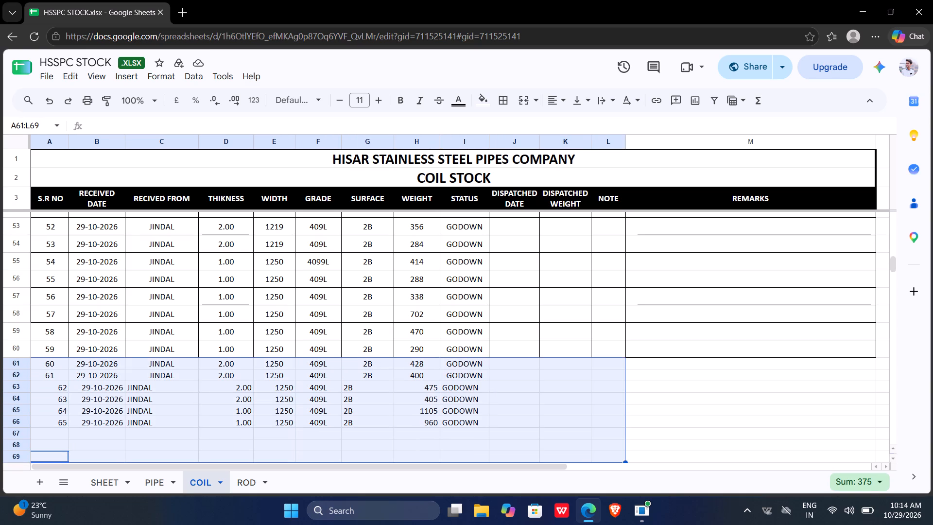
pyautogui.hotkey('shift', 'Right')
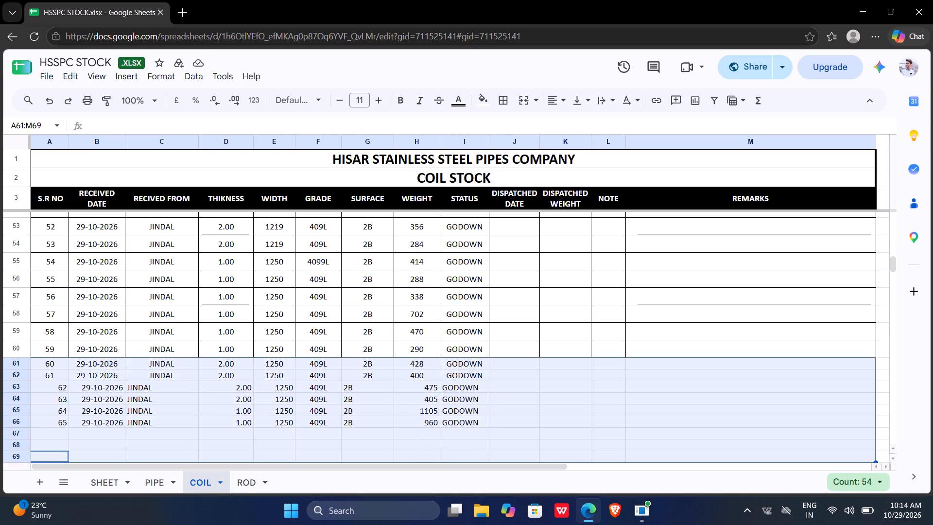
pyautogui.click(511, 102)
pyautogui.click(507, 123)
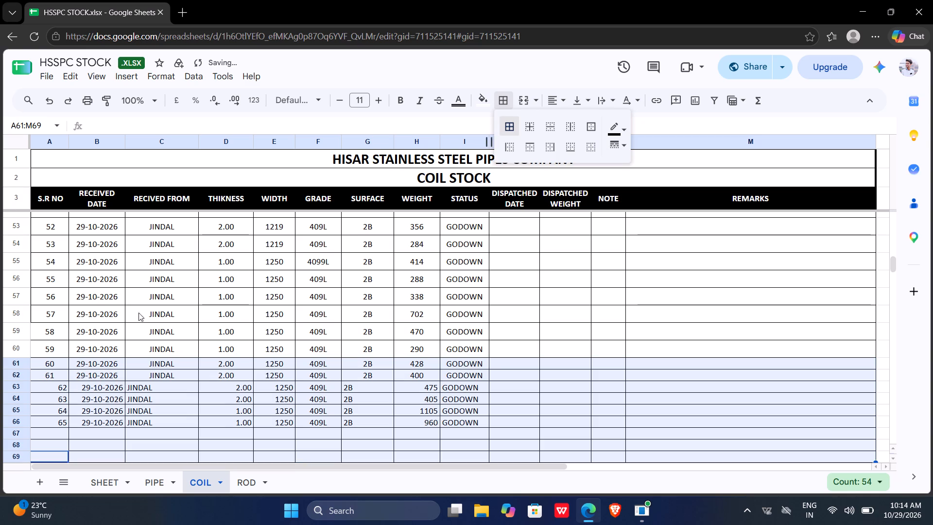
pyautogui.click(74, 406)
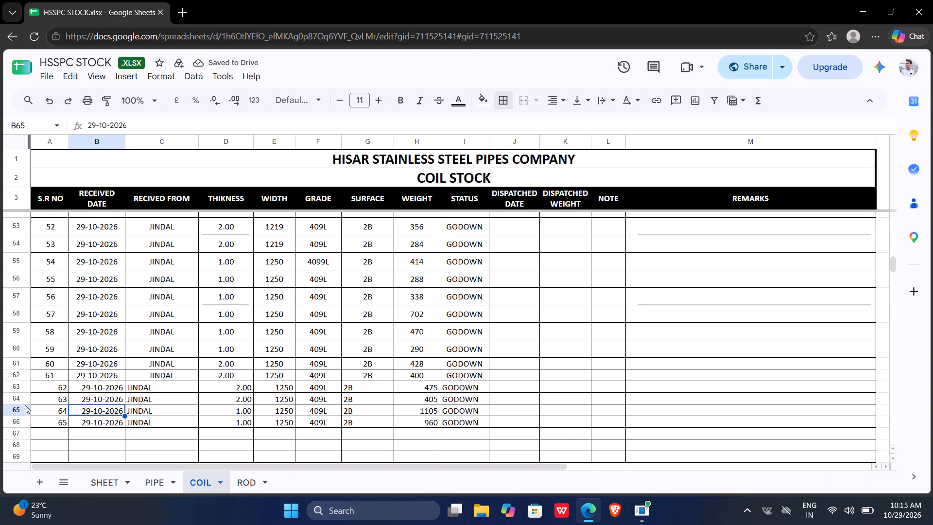
# Increase the height of rows 61 through 72 together to roughly match the taller coil rows above.
pyautogui.moveTo(17, 362); pyautogui.dragTo(0, 476)
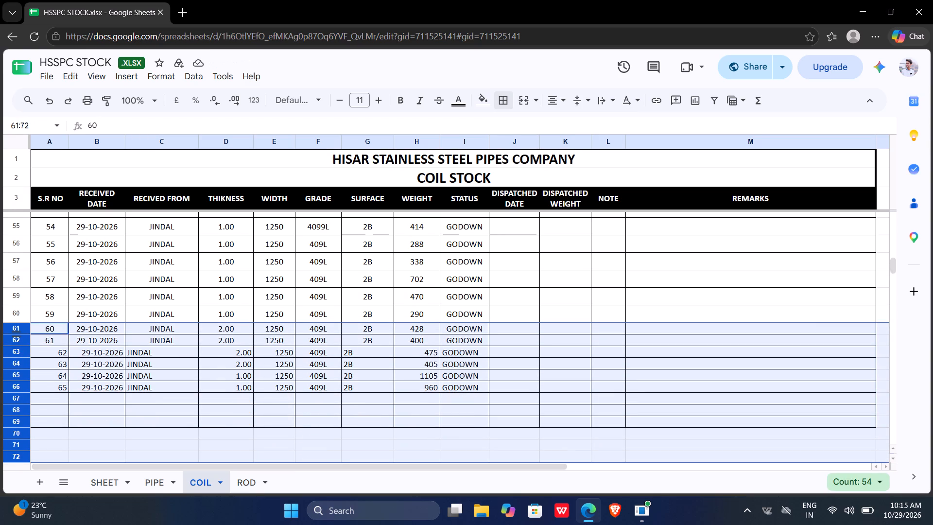
pyautogui.moveTo(15, 336); pyautogui.dragTo(15, 341)
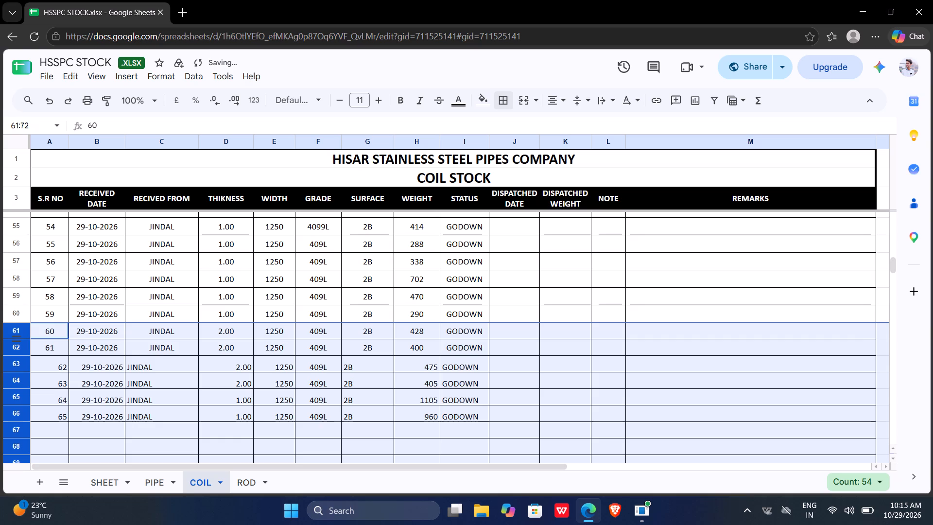
# Center the contents of rows 61 through 72 horizontally and align them vertically to the middle.
pyautogui.moveTo(561, 101); pyautogui.dragTo(576, 123)
pyautogui.click(576, 123)
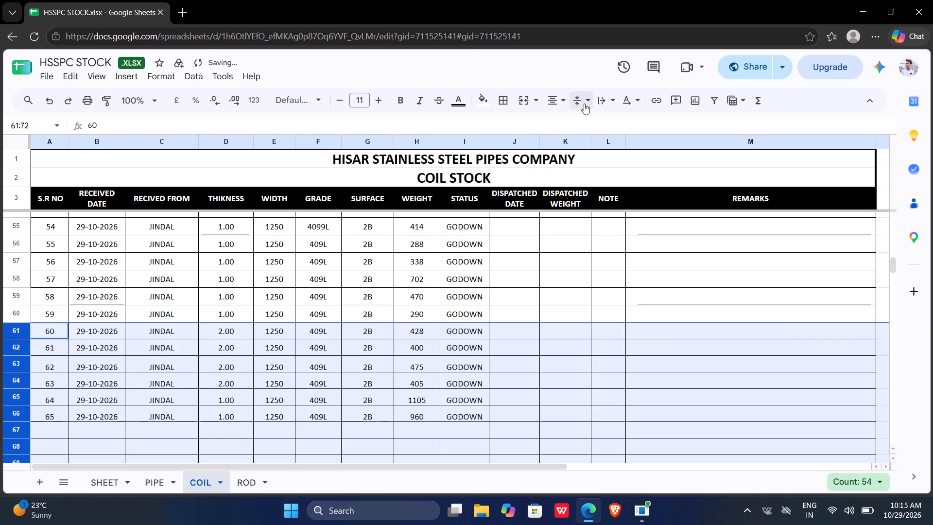
pyautogui.click(585, 103)
pyautogui.click(600, 122)
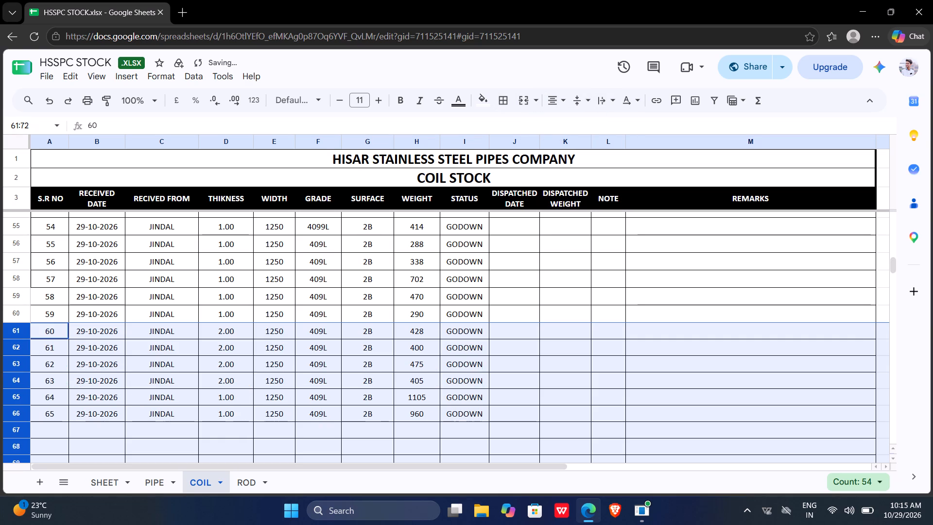
pyautogui.click(577, 301)
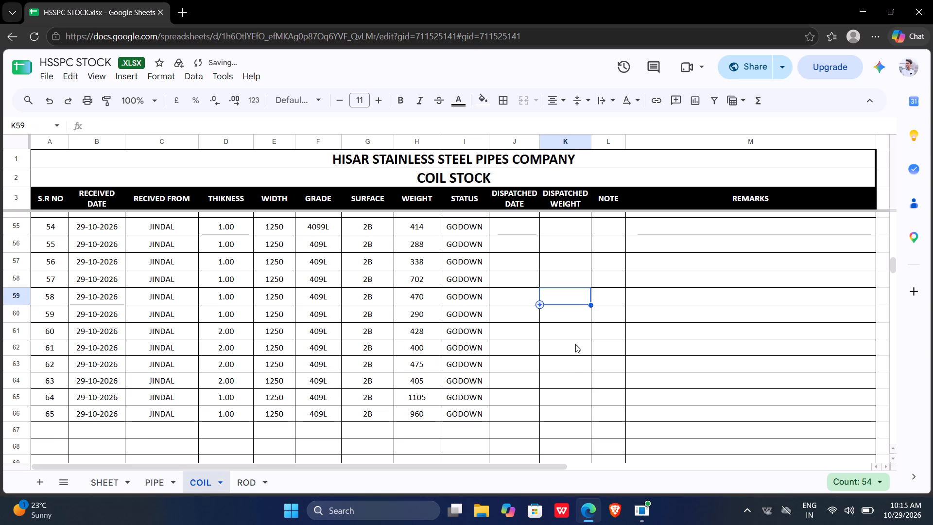
pyautogui.scroll(1, 573, 368)
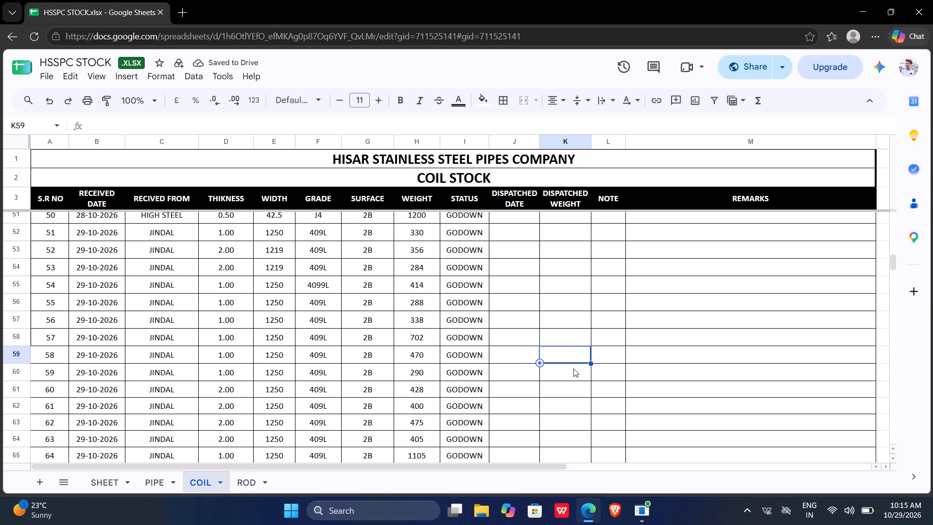